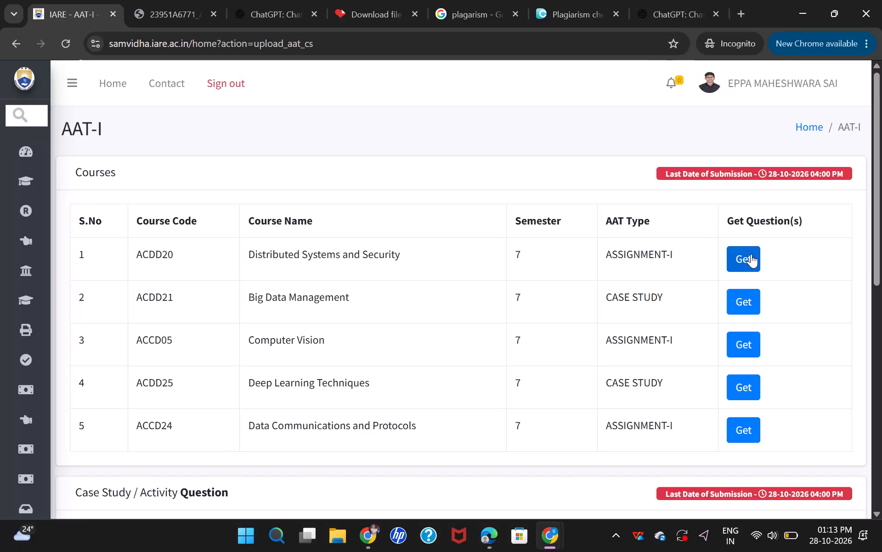
Open the uploaded answer file for the ACDD20 Distributed Systems and Security assignment.
{"action": "scroll", "coordinate": [566, 372], "scroll_direction": "down", "scroll_amount": 6}
{"action": "scroll", "coordinate": [394, 262], "scroll_direction": "up", "scroll_amount": 6}
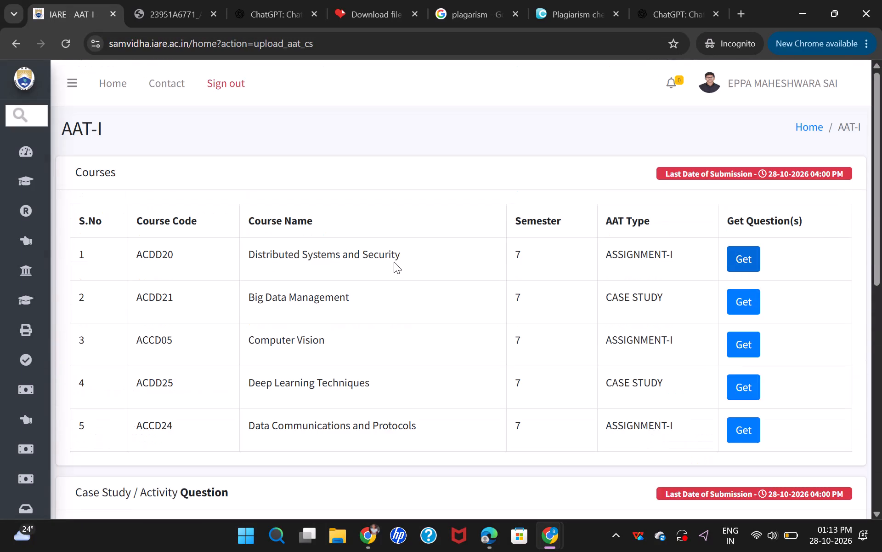
{"action": "scroll", "coordinate": [577, 264], "scroll_direction": "down", "scroll_amount": 3}
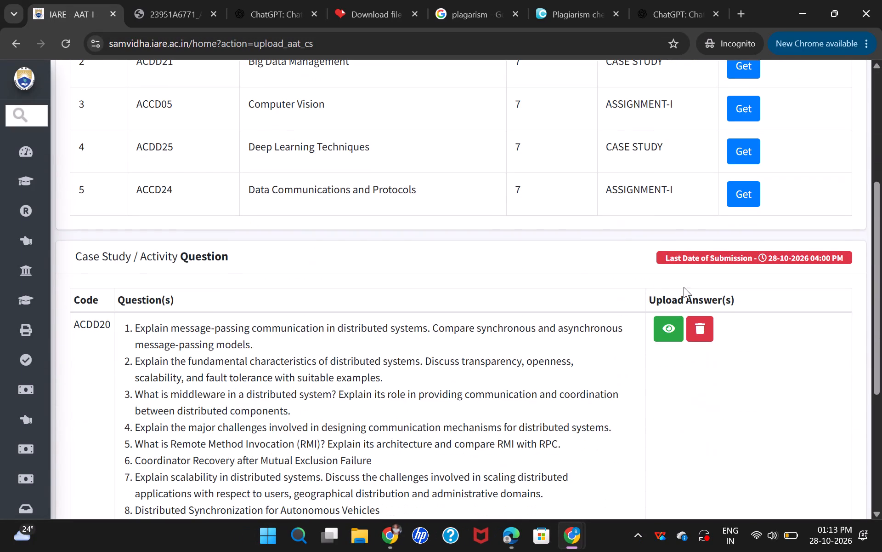
{"action": "left_click", "coordinate": [673, 327]}
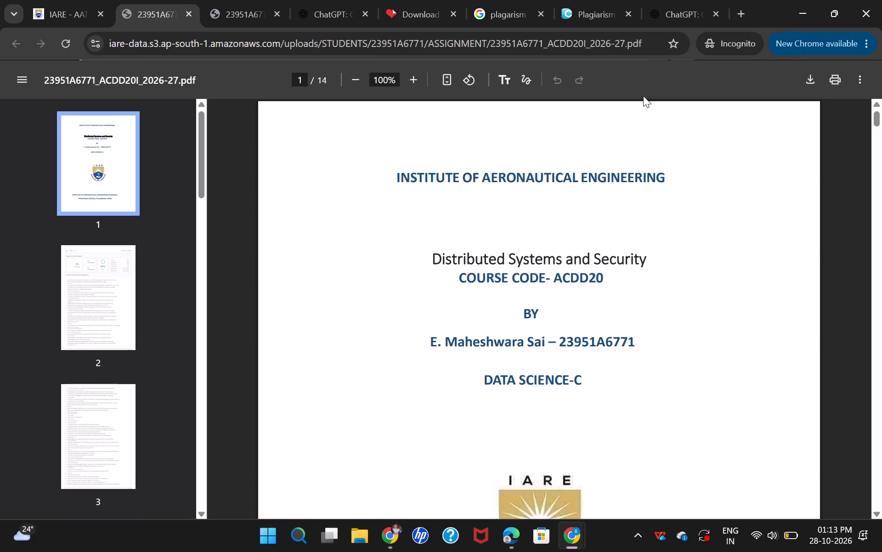
Review the submitted ACDD20 PDF from the cover page through the DupliChecker report pages and into the written answers.
{"action": "scroll", "coordinate": [559, 327], "scroll_direction": "down", "scroll_amount": 12}
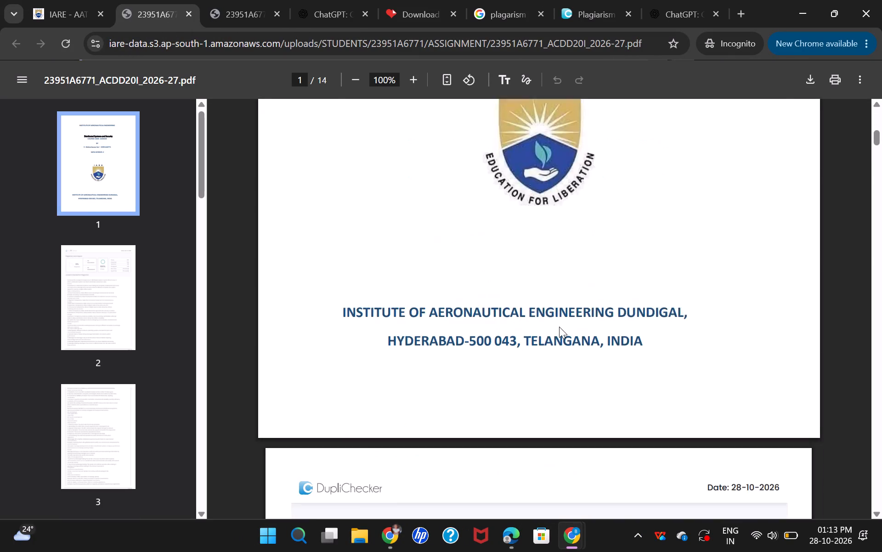
{"action": "scroll", "coordinate": [559, 327], "scroll_direction": "down", "scroll_amount": 5}
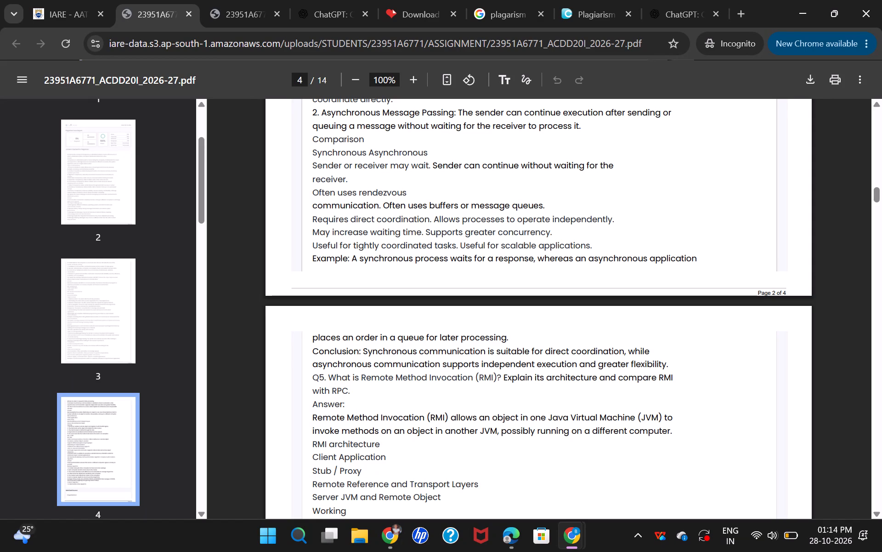
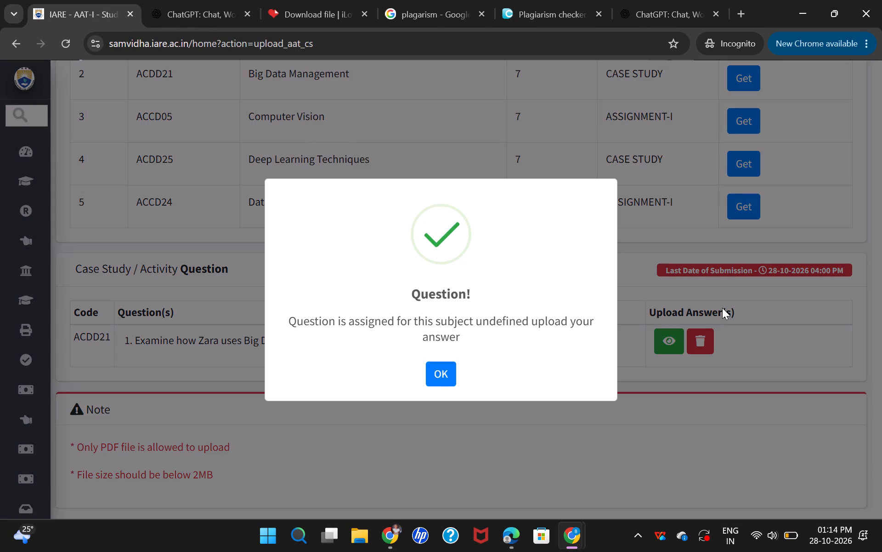
Check the uploaded answer PDF for the ACDD21 Big Data Management case study, and close it.
{"action": "left_click", "coordinate": [679, 336]}
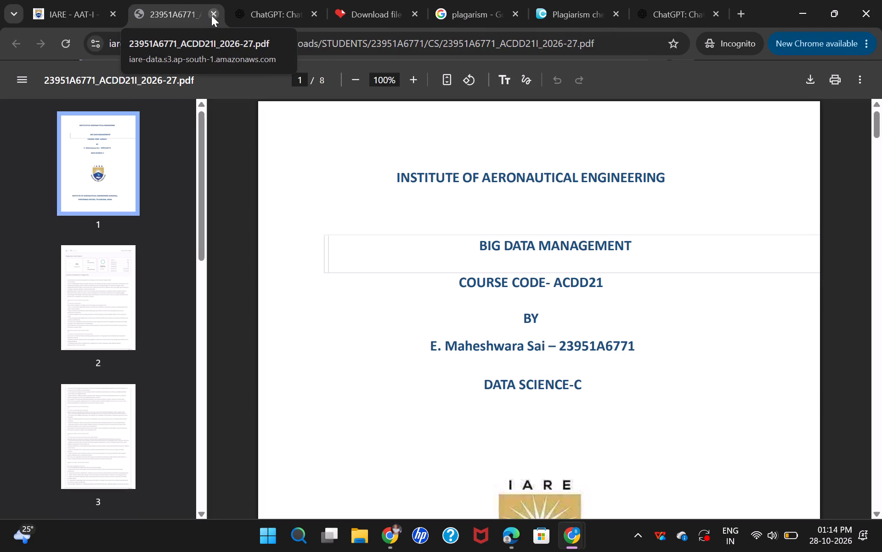
{"action": "left_click", "coordinate": [211, 15]}
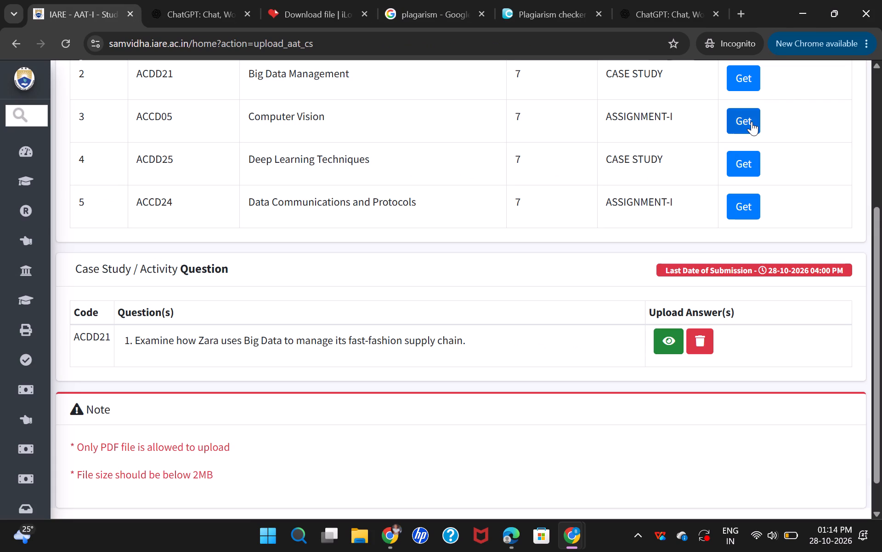
Get the ACCD05 Computer Vision assignment, check its uploaded PDF through the plagiarism report and first answers, and close the file.
{"action": "left_click", "coordinate": [752, 121]}
{"action": "left_click", "coordinate": [777, 154]}
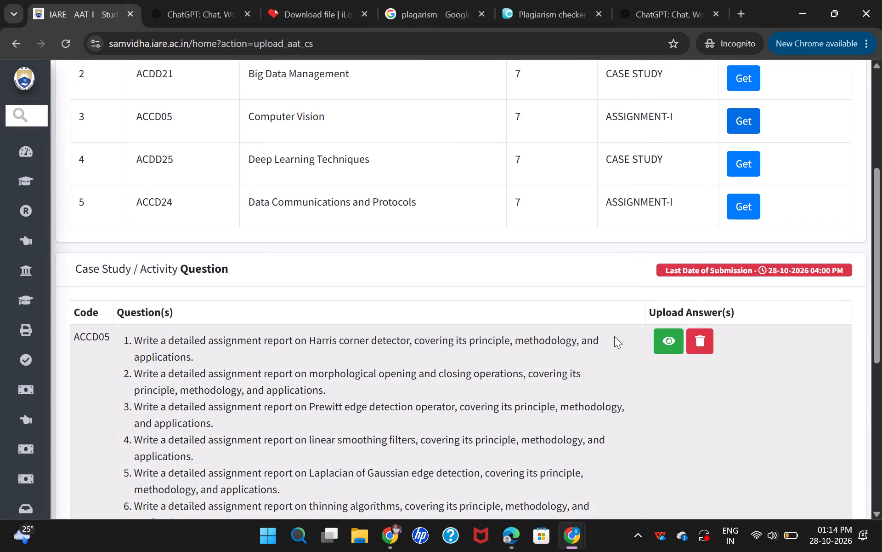
{"action": "left_click", "coordinate": [665, 341]}
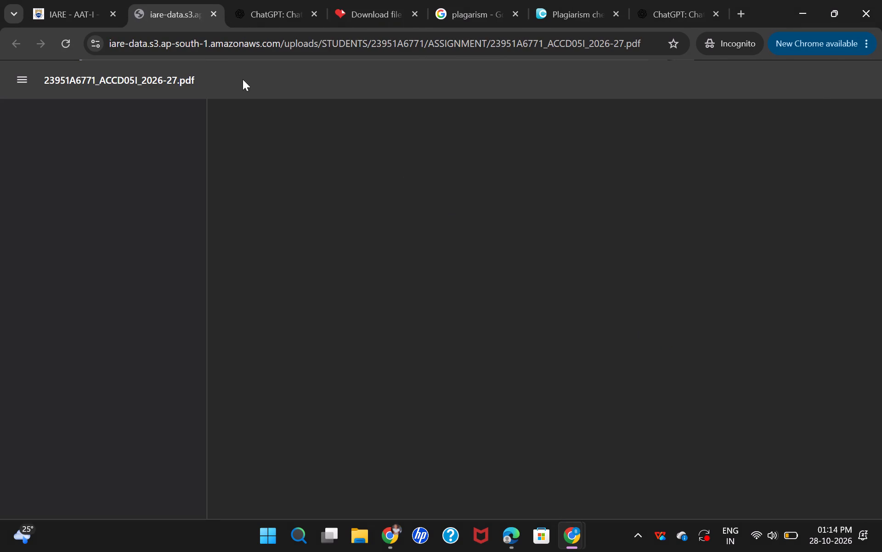
{"action": "scroll", "coordinate": [406, 202], "scroll_direction": "down", "scroll_amount": 4}
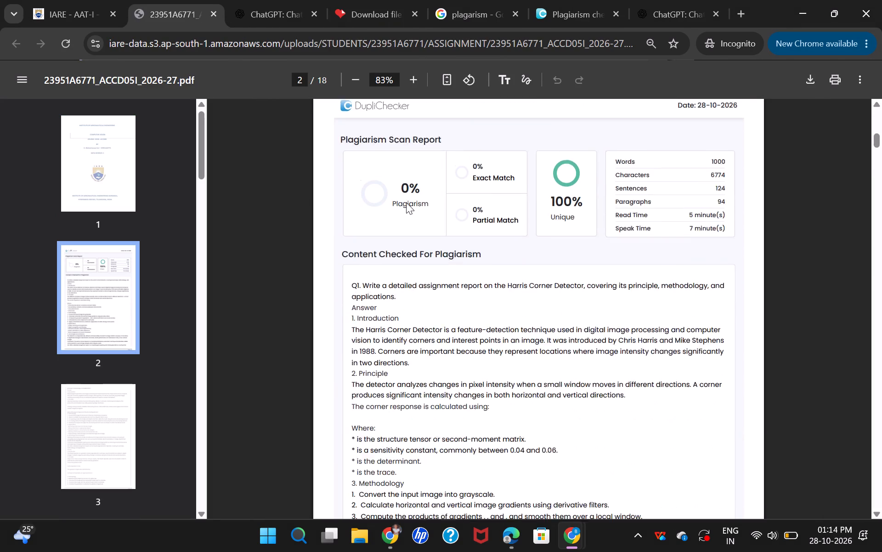
{"action": "scroll", "coordinate": [406, 202], "scroll_direction": "down", "scroll_amount": 4}
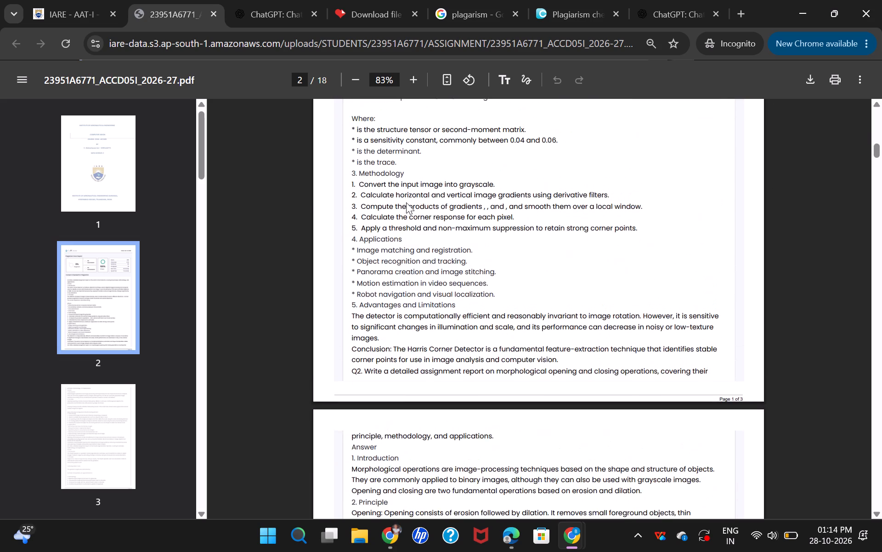
{"action": "left_click", "coordinate": [213, 12]}
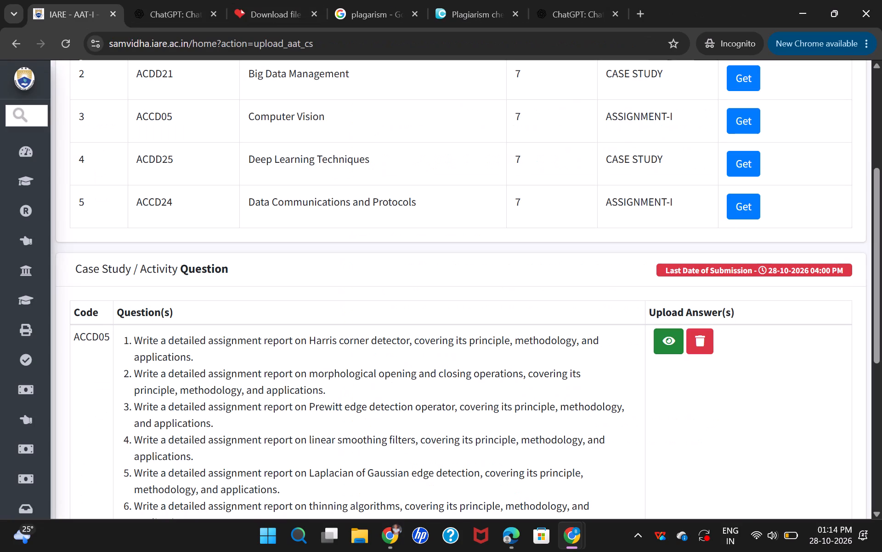
Get the ACCD24 Data Communications and Protocols assignment, check its uploaded PDF down to the plagiarism scan report, and close the file.
{"action": "left_click", "coordinate": [756, 207]}
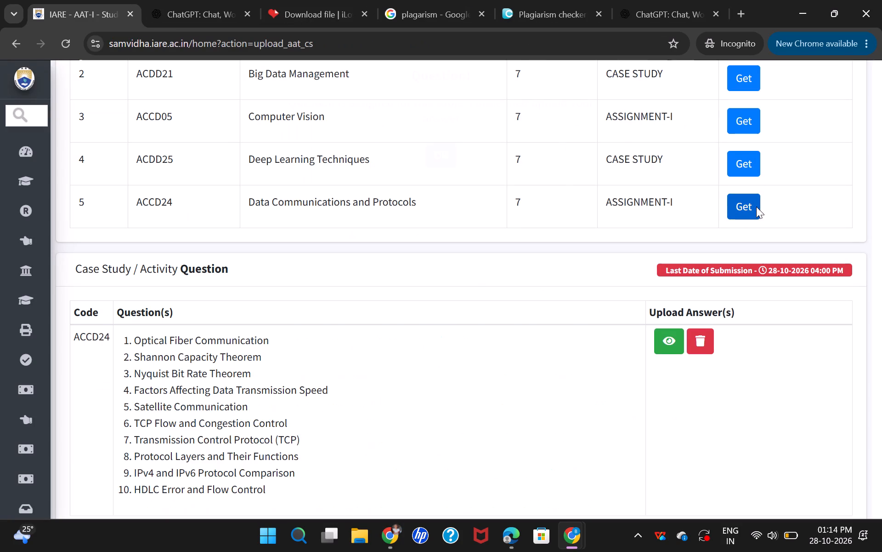
{"action": "left_click", "coordinate": [799, 237]}
{"action": "left_click", "coordinate": [678, 335]}
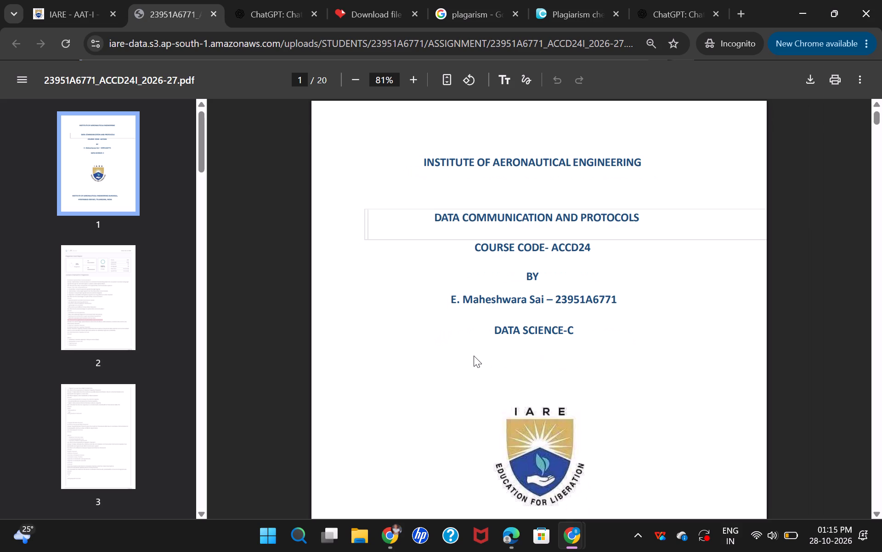
{"action": "scroll", "coordinate": [474, 356], "scroll_direction": "down", "scroll_amount": 5}
{"action": "left_click", "coordinate": [215, 12]}
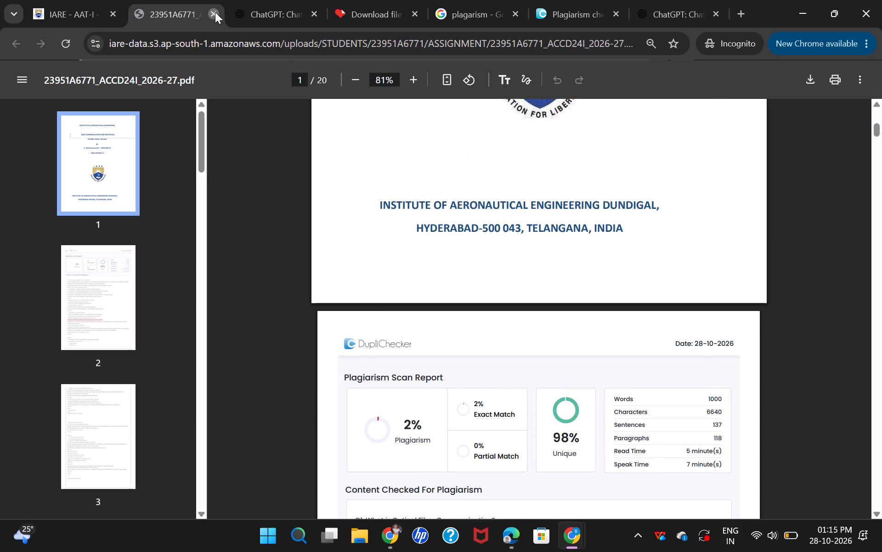
Open the AAT (Concept Video) upload page from the portal's Uploads section.
{"action": "scroll", "coordinate": [300, 245], "scroll_direction": "up", "scroll_amount": 8}
{"action": "scroll", "coordinate": [69, 366], "scroll_direction": "down", "scroll_amount": 4}
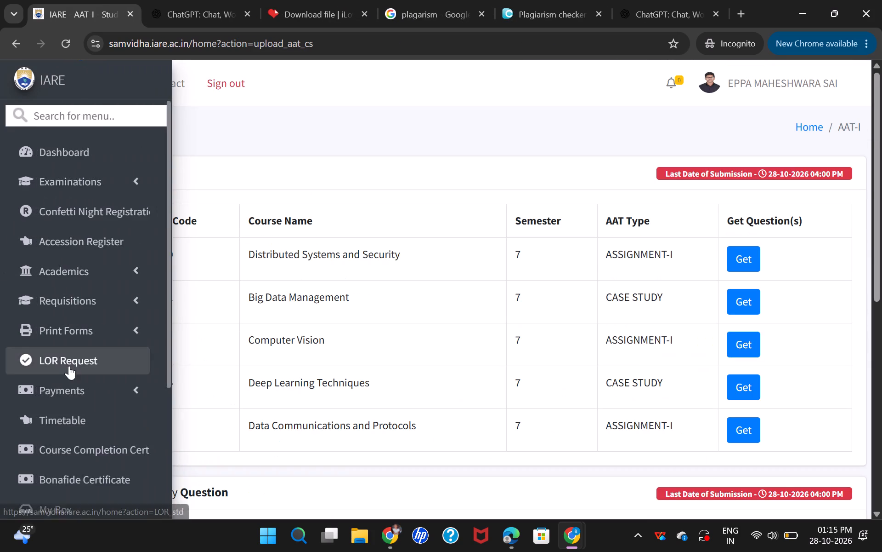
{"action": "scroll", "coordinate": [69, 366], "scroll_direction": "down", "scroll_amount": 1}
{"action": "left_click", "coordinate": [107, 449]}
{"action": "scroll", "coordinate": [107, 449], "scroll_direction": "down", "scroll_amount": 8}
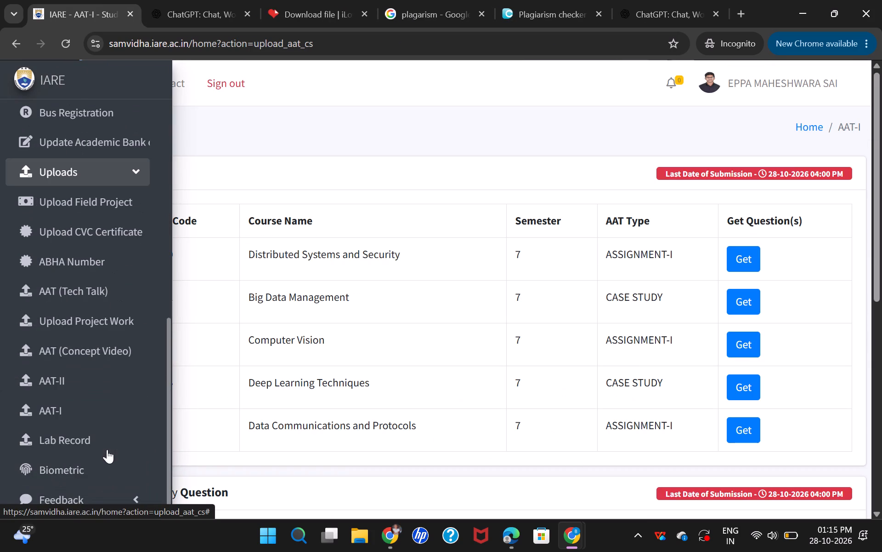
{"action": "left_click", "coordinate": [123, 361]}
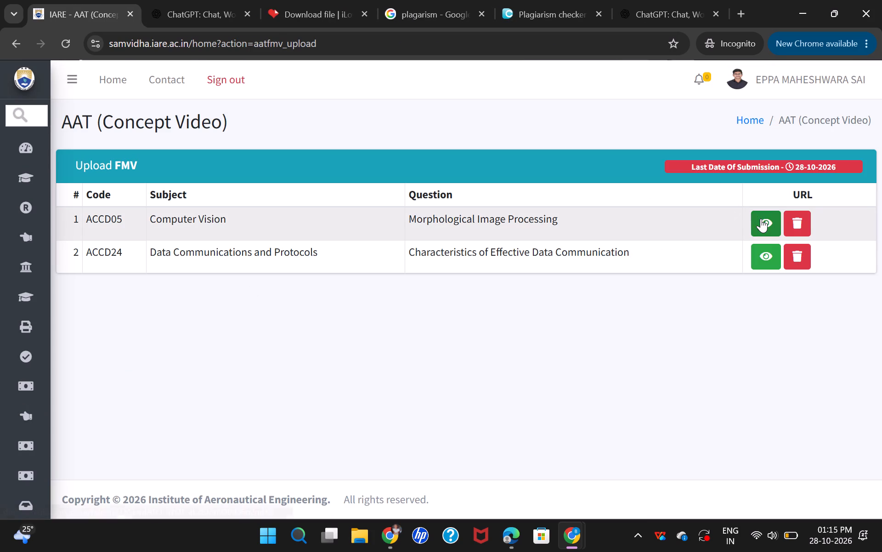
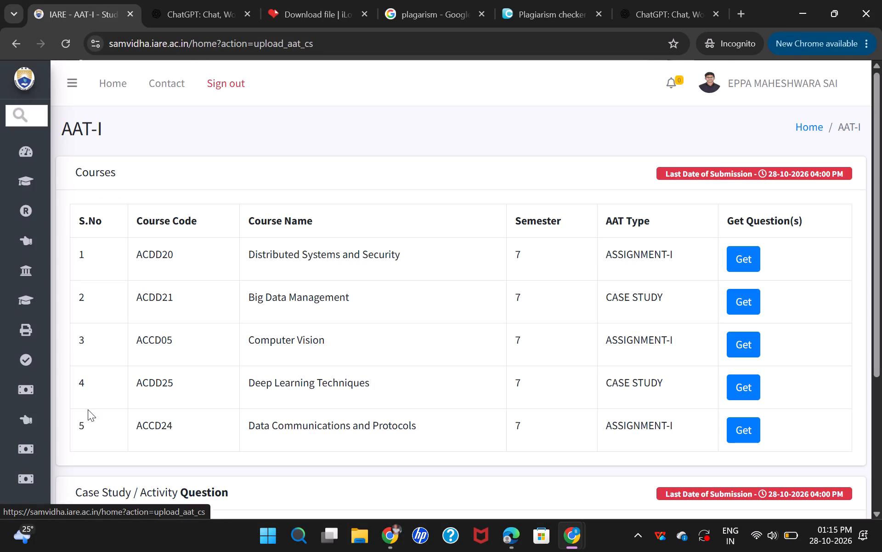
Open the AAT-II upload page from the portal's Uploads section and get the question for ACDD20 Distributed Systems and Security.
{"action": "scroll", "coordinate": [73, 446], "scroll_direction": "down", "scroll_amount": 3}
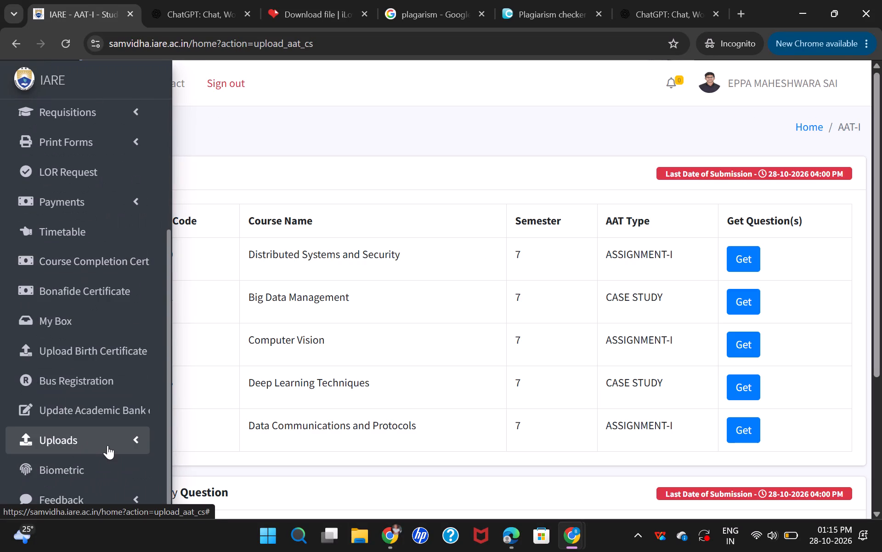
{"action": "left_click", "coordinate": [113, 444]}
{"action": "scroll", "coordinate": [113, 444], "scroll_direction": "down", "scroll_amount": 4}
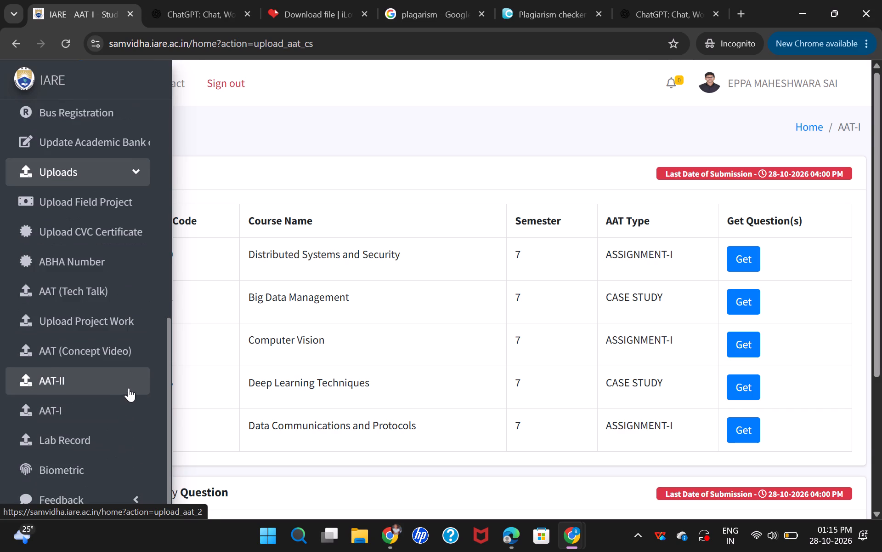
{"action": "left_click", "coordinate": [130, 385]}
{"action": "scroll", "coordinate": [546, 309], "scroll_direction": "down", "scroll_amount": 1}
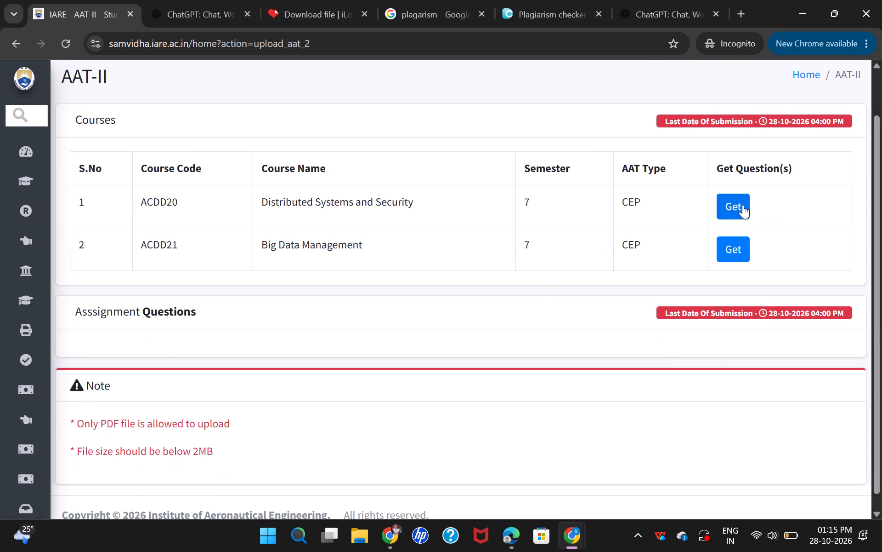
{"action": "left_click", "coordinate": [743, 205]}
{"action": "left_click", "coordinate": [786, 219]}
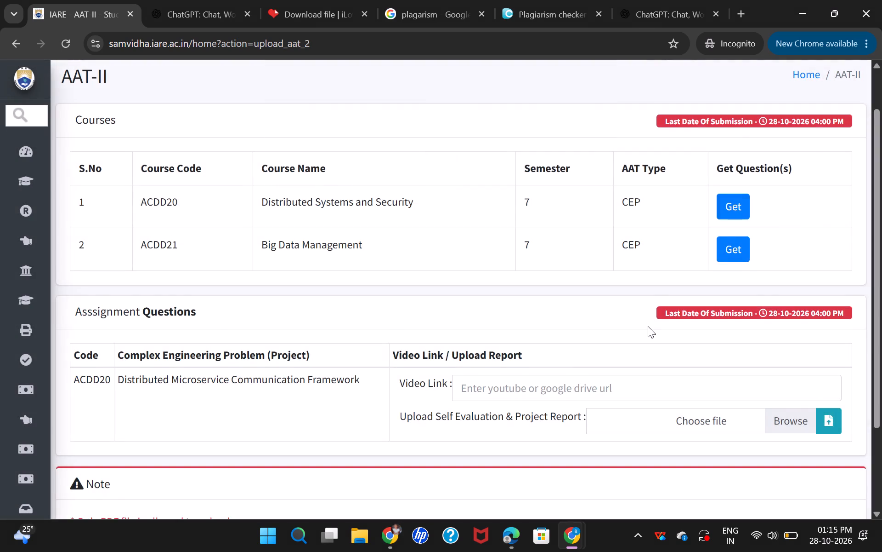
{"action": "scroll", "coordinate": [648, 326], "scroll_direction": "down", "scroll_amount": 4}
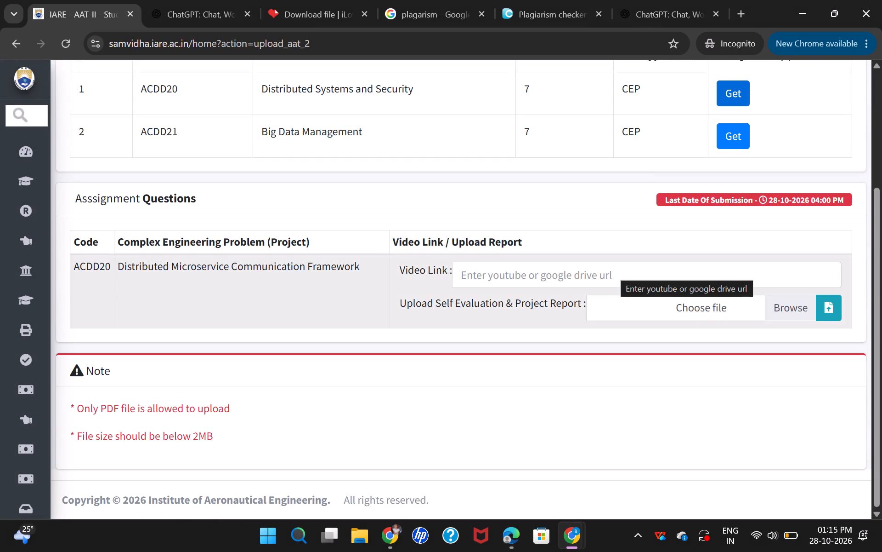
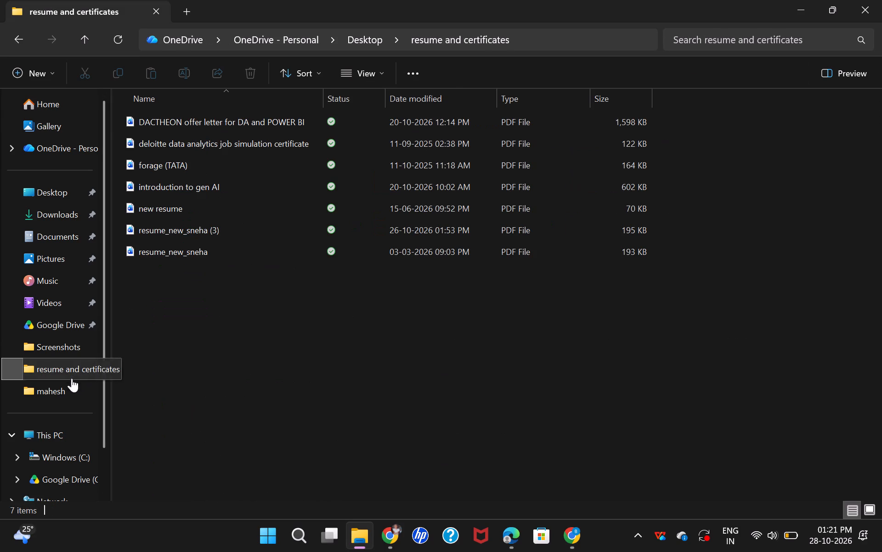
{"action": "left_click", "coordinate": [73, 325]}
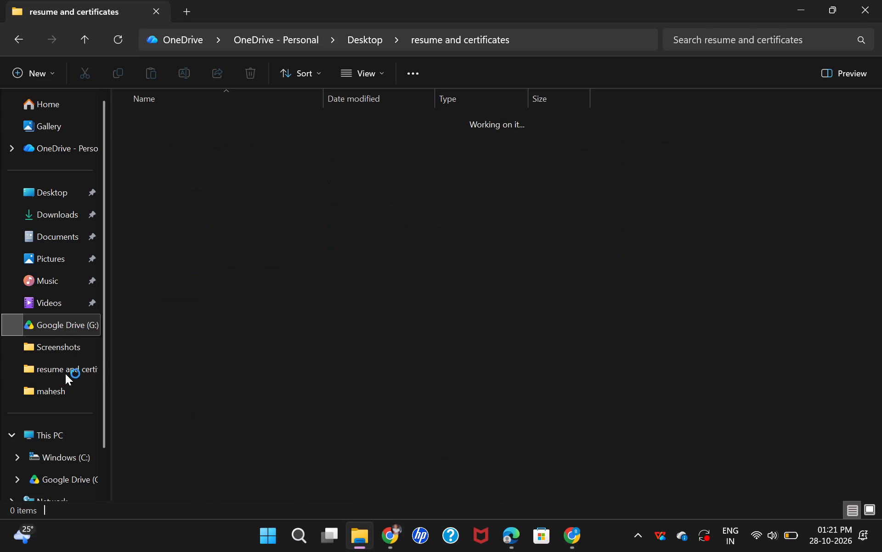
{"action": "left_click", "coordinate": [61, 388]}
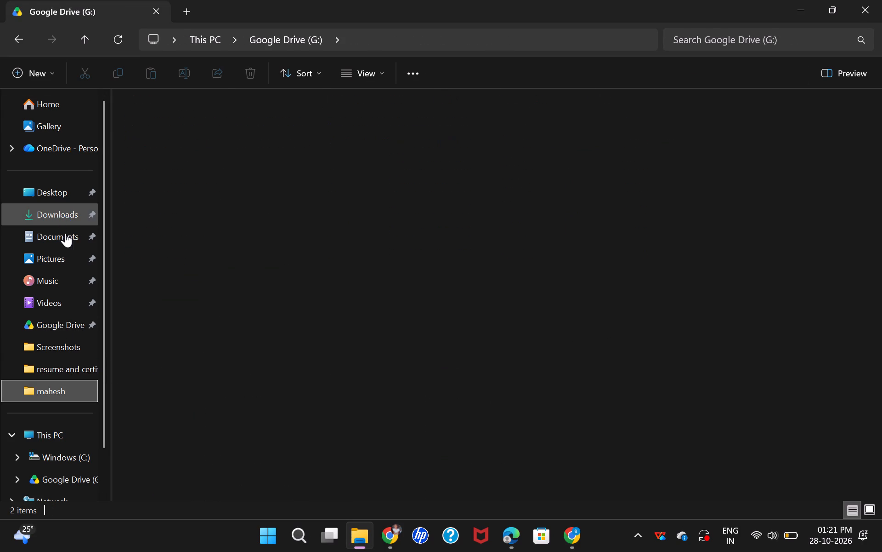
{"action": "left_click", "coordinate": [69, 237]}
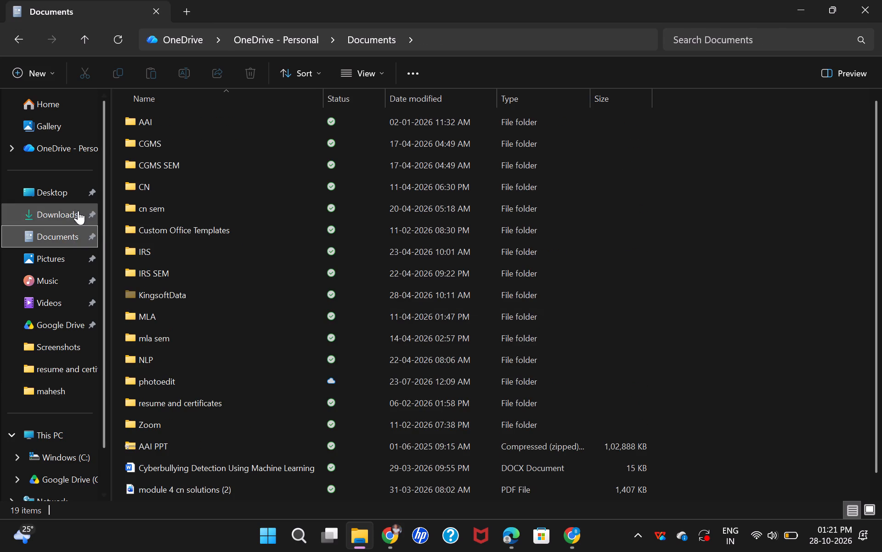
{"action": "left_click", "coordinate": [71, 196]}
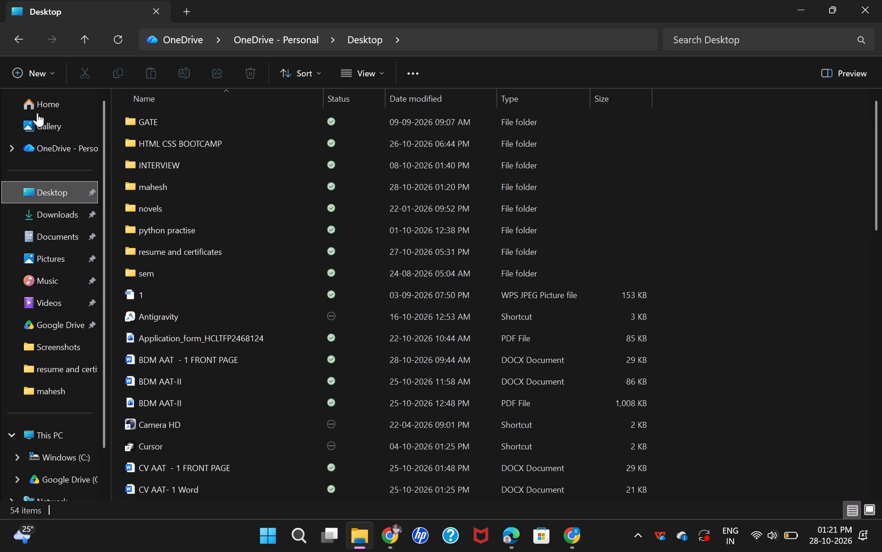
{"action": "scroll", "coordinate": [209, 307], "scroll_direction": "down", "scroll_amount": 4}
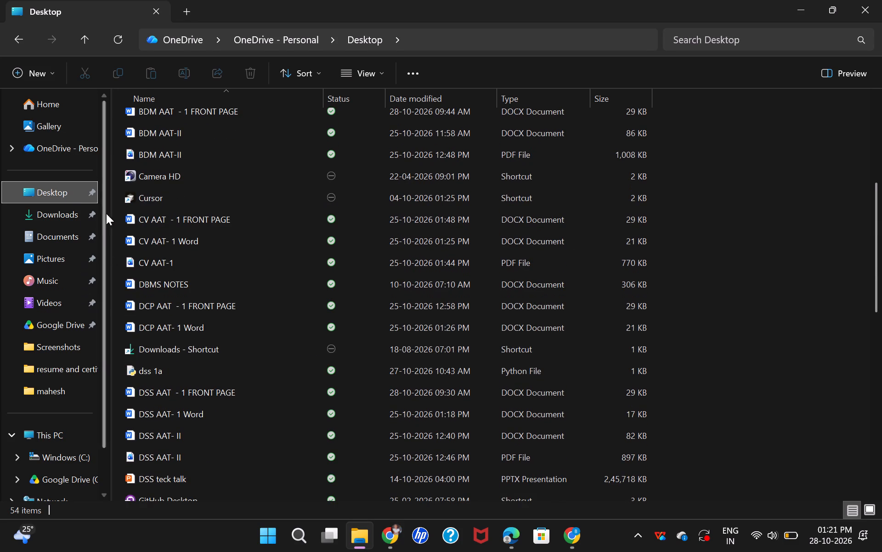
{"action": "left_click", "coordinate": [81, 217]}
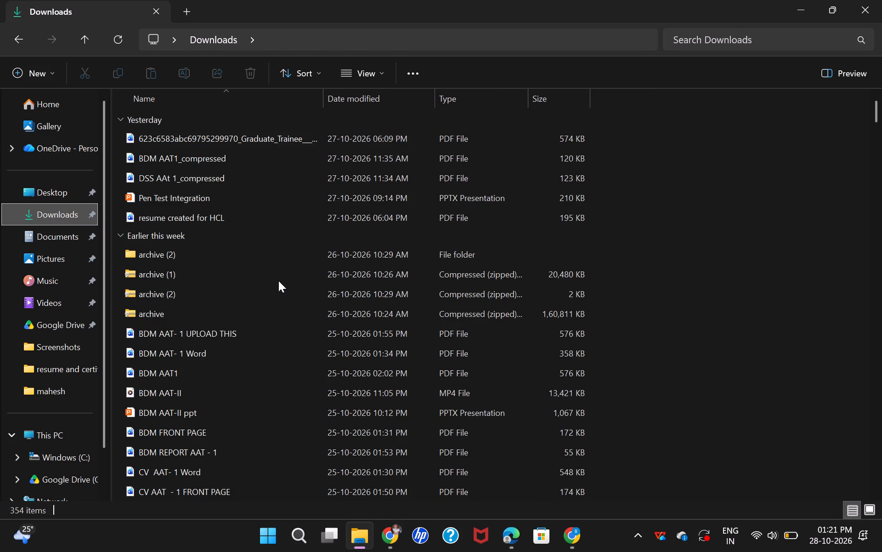
{"action": "scroll", "coordinate": [313, 338], "scroll_direction": "down", "scroll_amount": 2}
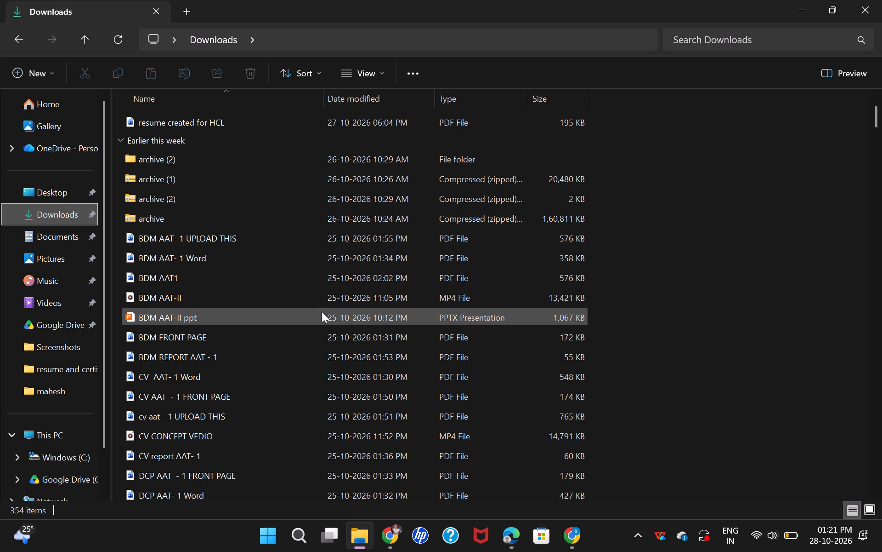
{"action": "scroll", "coordinate": [324, 403], "scroll_direction": "down", "scroll_amount": 4}
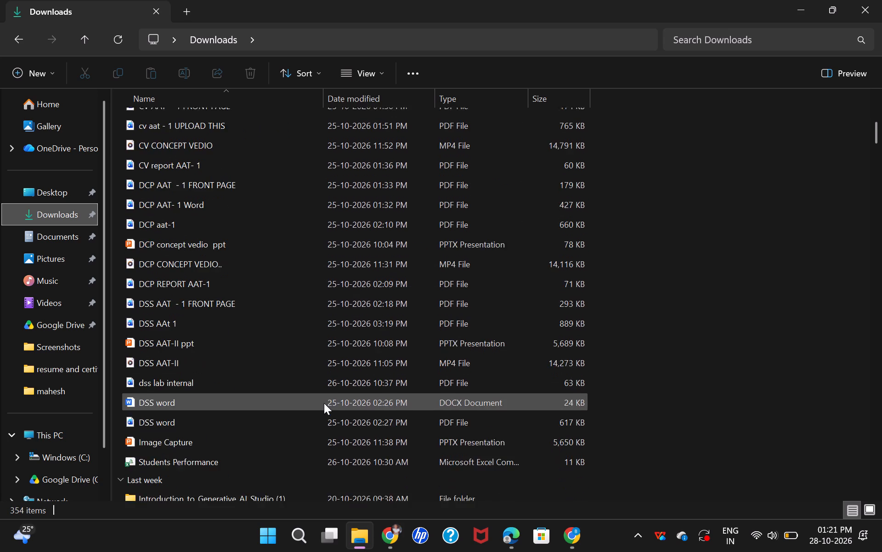
{"action": "scroll", "coordinate": [324, 403], "scroll_direction": "down", "scroll_amount": 1}
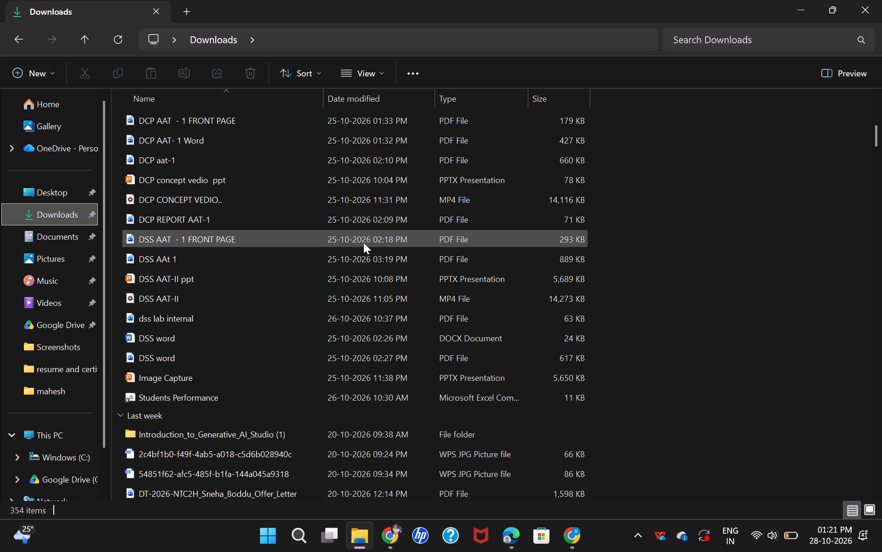
Open the "DSS AAT - 1 FRONT PAGE" document from the Desktop folder in Word.
{"action": "left_click", "coordinate": [79, 190]}
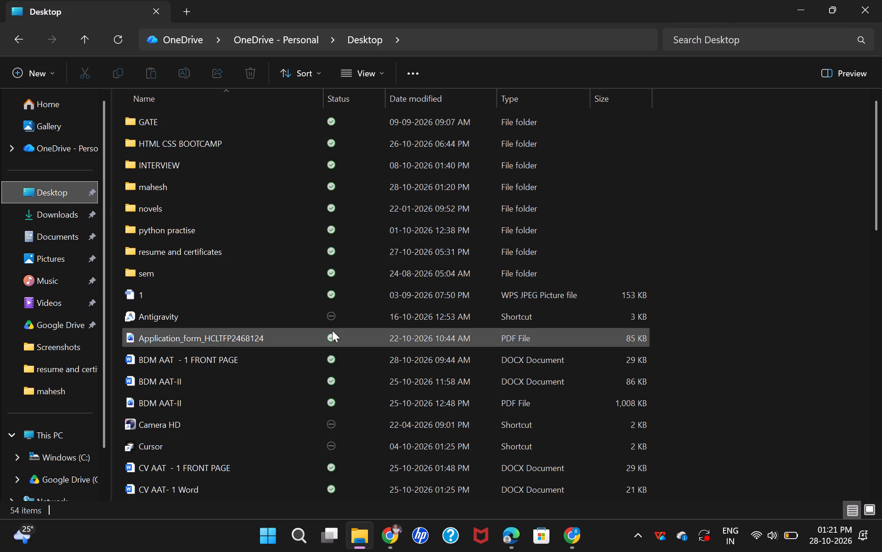
{"action": "scroll", "coordinate": [332, 330], "scroll_direction": "down", "scroll_amount": 1}
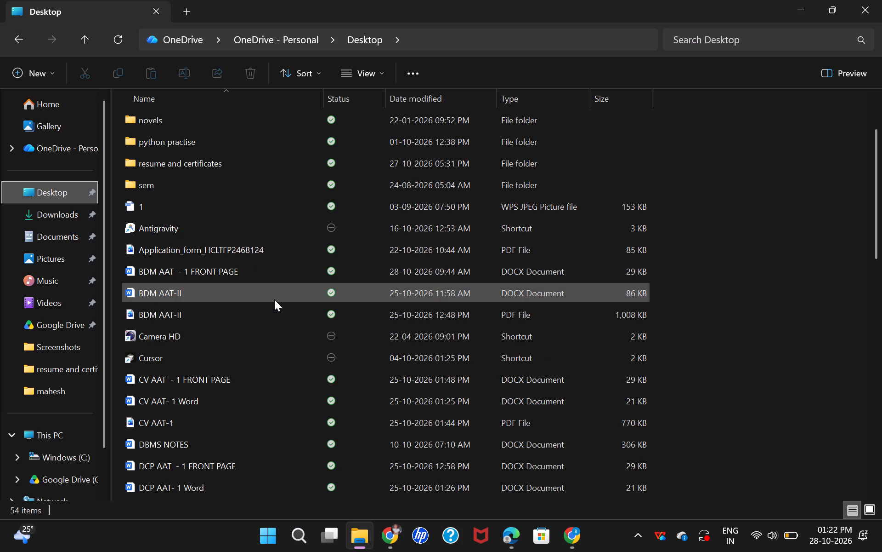
{"action": "scroll", "coordinate": [287, 343], "scroll_direction": "down", "scroll_amount": 2}
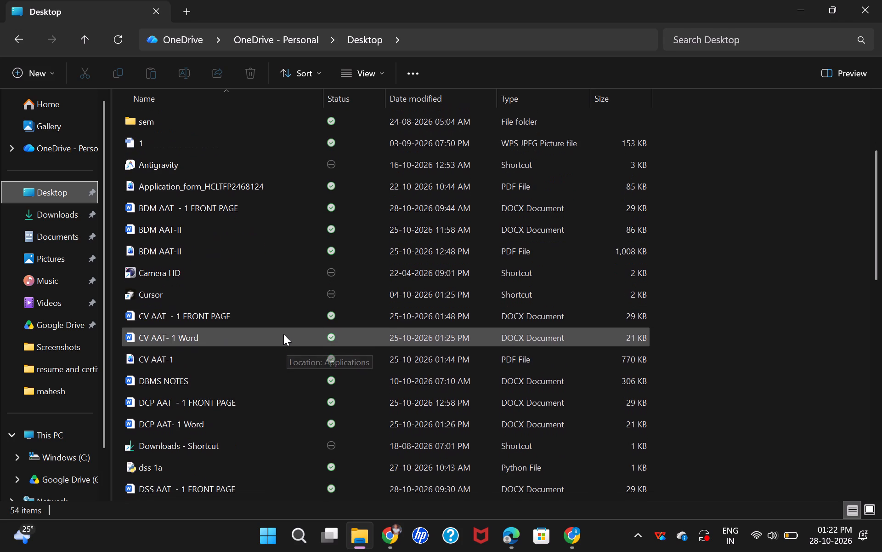
{"action": "scroll", "coordinate": [301, 396], "scroll_direction": "down", "scroll_amount": 1}
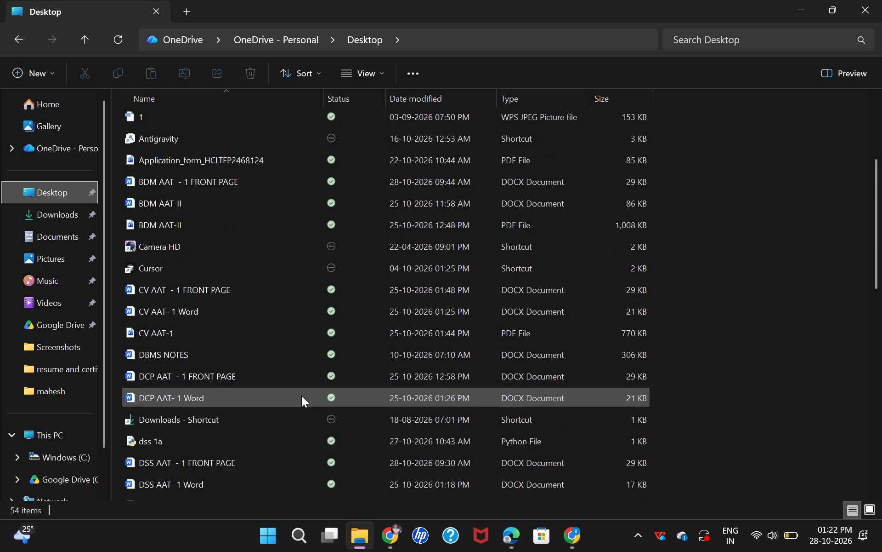
{"action": "scroll", "coordinate": [301, 396], "scroll_direction": "down", "scroll_amount": 1}
{"action": "scroll", "coordinate": [315, 359], "scroll_direction": "down", "scroll_amount": 1}
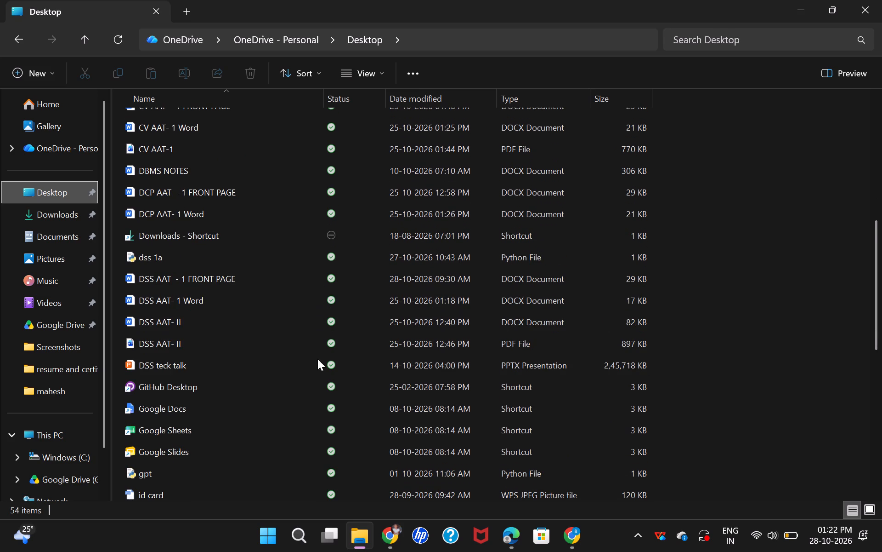
{"action": "scroll", "coordinate": [305, 295], "scroll_direction": "down", "scroll_amount": 2}
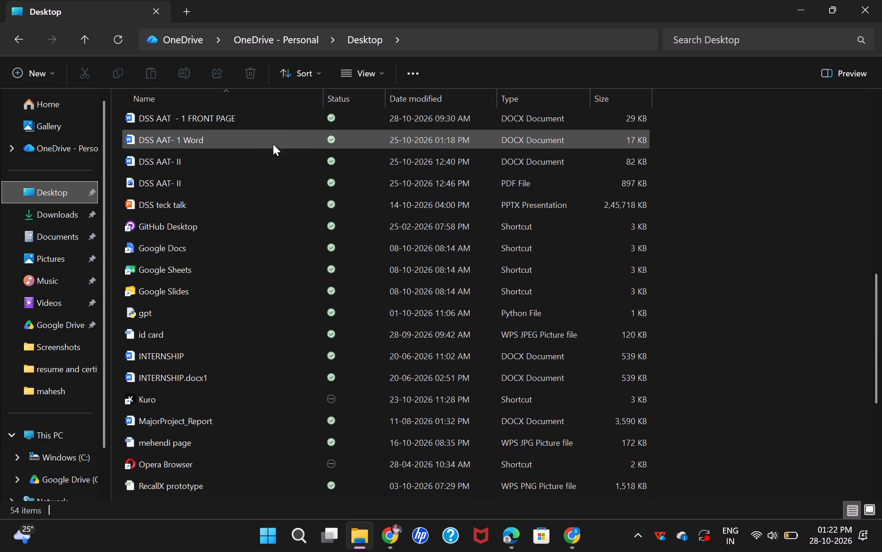
{"action": "left_click", "coordinate": [306, 121]}
{"action": "right_click", "coordinate": [306, 121]}
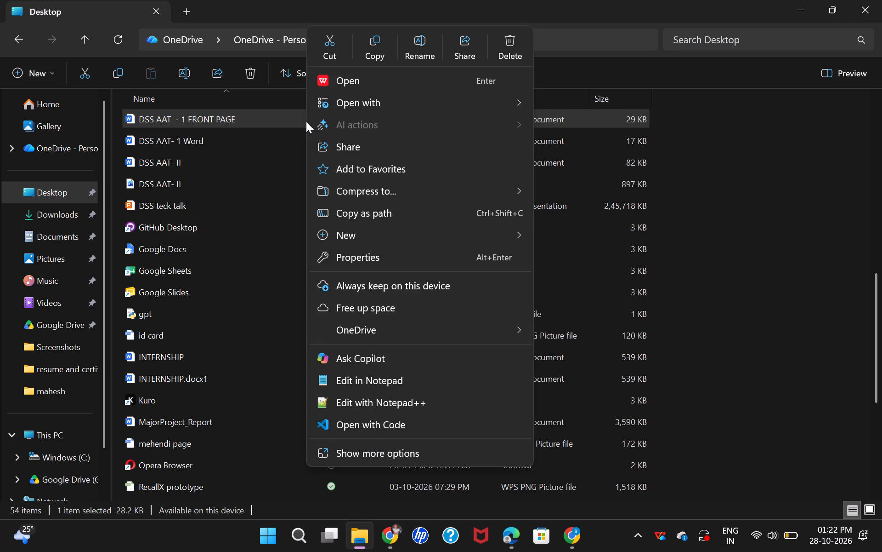
{"action": "left_click", "coordinate": [415, 103]}
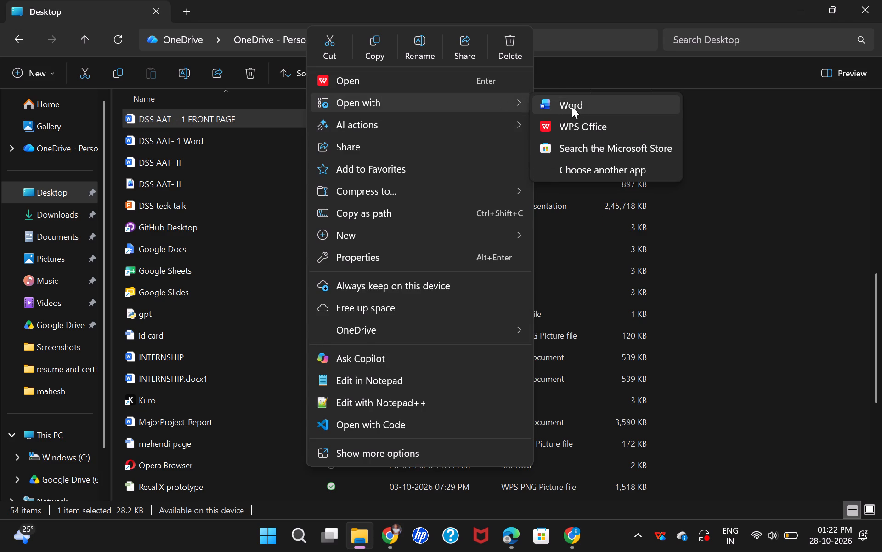
{"action": "left_click", "coordinate": [578, 104]}
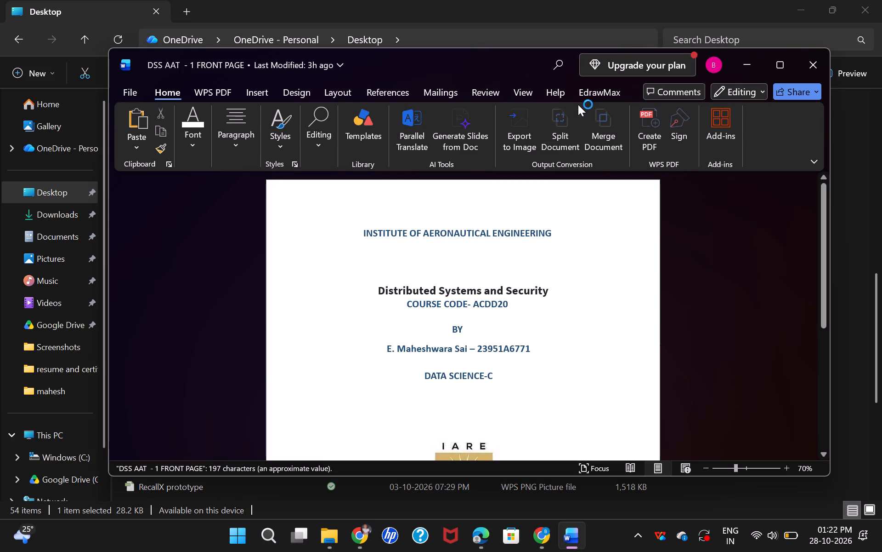
Check the front page through to the institute's address and close the document.
{"action": "scroll", "coordinate": [594, 280], "scroll_direction": "down", "scroll_amount": 4}
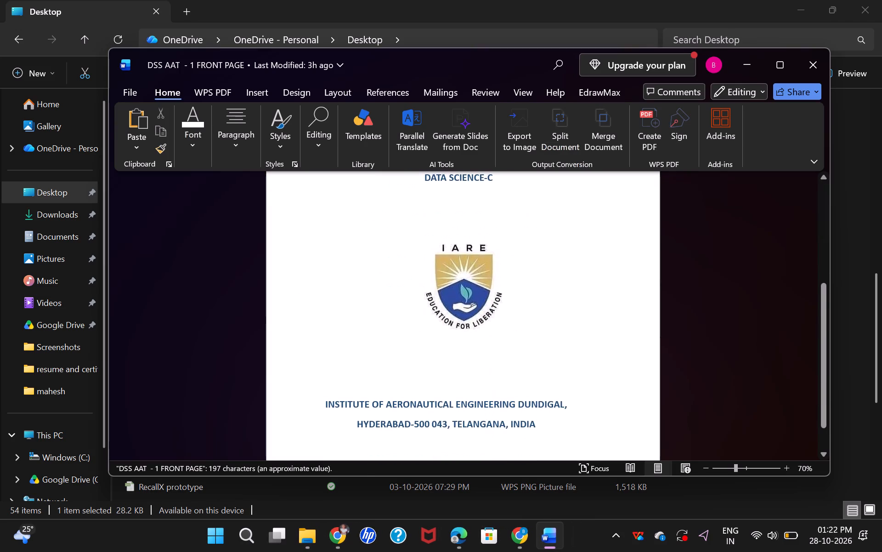
{"action": "scroll", "coordinate": [520, 362], "scroll_direction": "down", "scroll_amount": 5}
{"action": "left_click", "coordinate": [819, 72]}
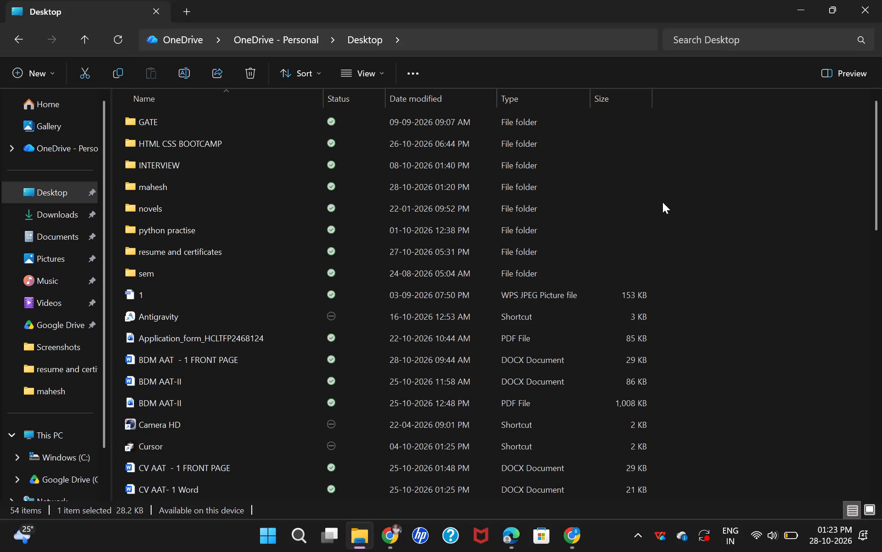
Open the "BDM AAT-II" DOCX document from the Desktop folder in Word.
{"action": "scroll", "coordinate": [363, 349], "scroll_direction": "up", "scroll_amount": 1}
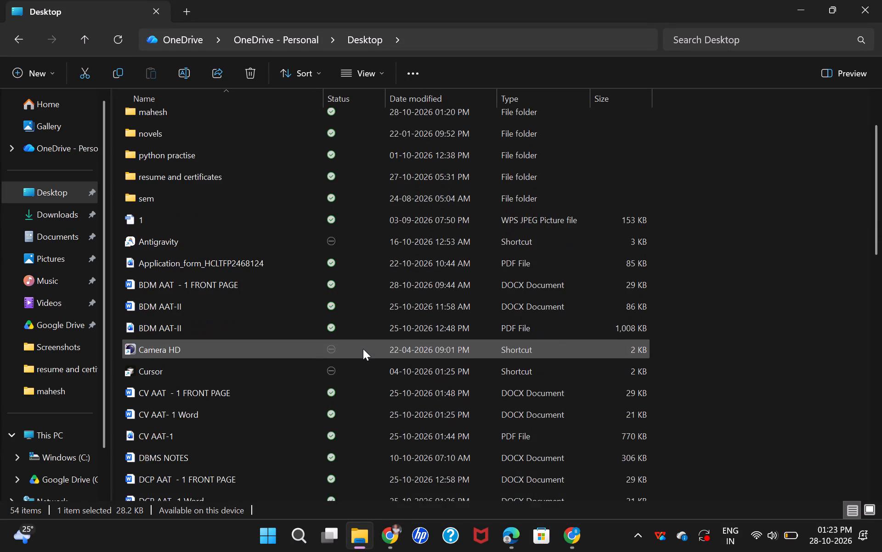
{"action": "scroll", "coordinate": [363, 349], "scroll_direction": "up", "scroll_amount": 1}
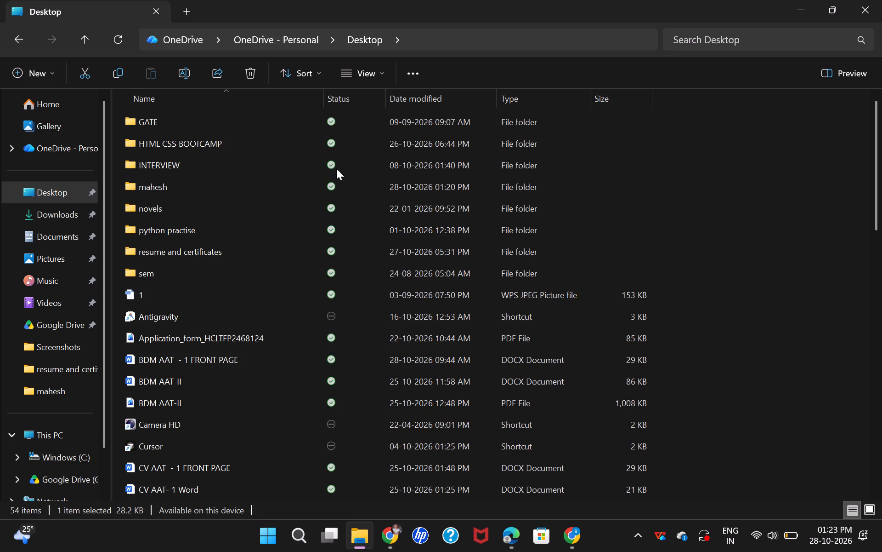
{"action": "scroll", "coordinate": [335, 255], "scroll_direction": "down", "scroll_amount": 2}
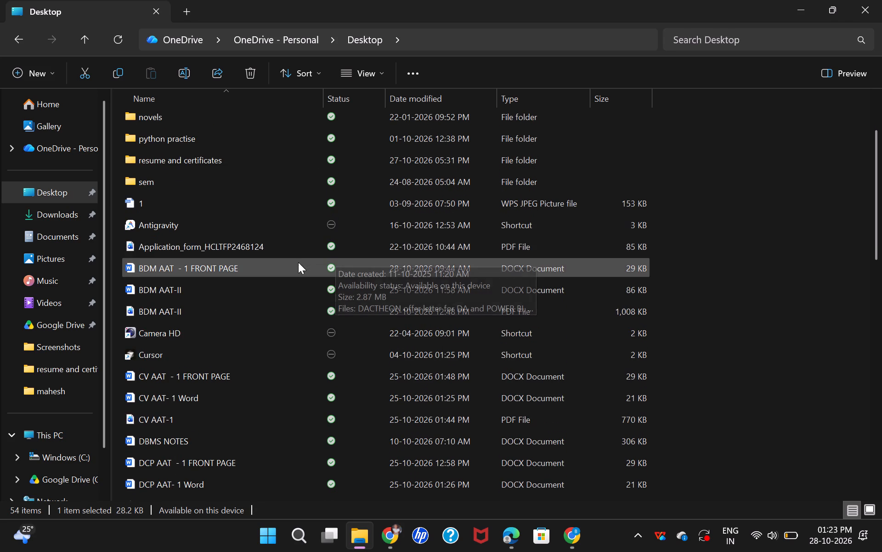
{"action": "left_click", "coordinate": [318, 271]}
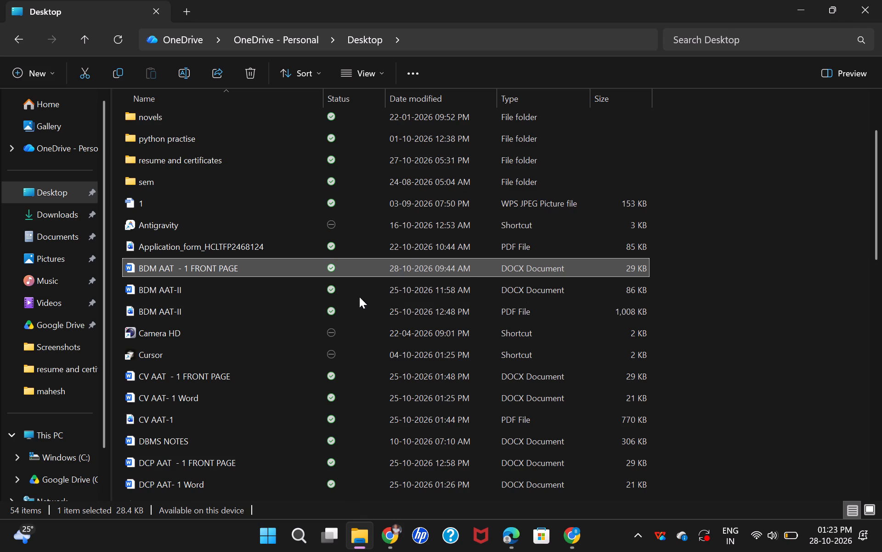
{"action": "left_click", "coordinate": [370, 293]}
{"action": "right_click", "coordinate": [370, 293]}
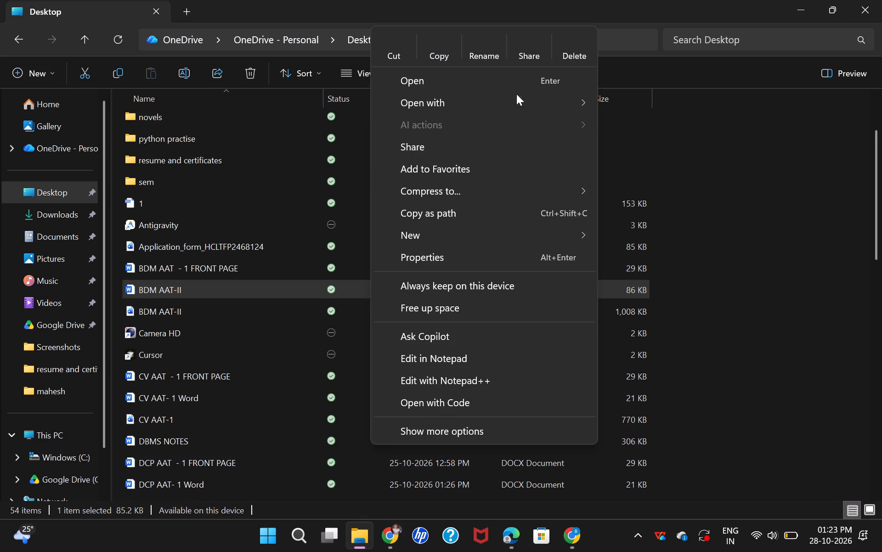
{"action": "left_click", "coordinate": [522, 101]}
{"action": "left_click", "coordinate": [633, 100]}
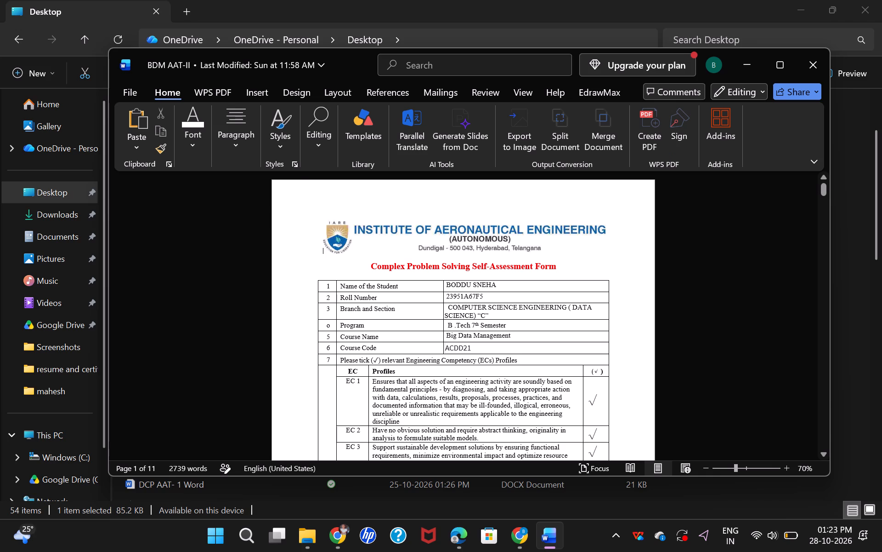
Replace the student name in the self-assessment form's Name of the Student row with the submitting student's name.
{"action": "scroll", "coordinate": [587, 238], "scroll_direction": "down", "scroll_amount": 1}
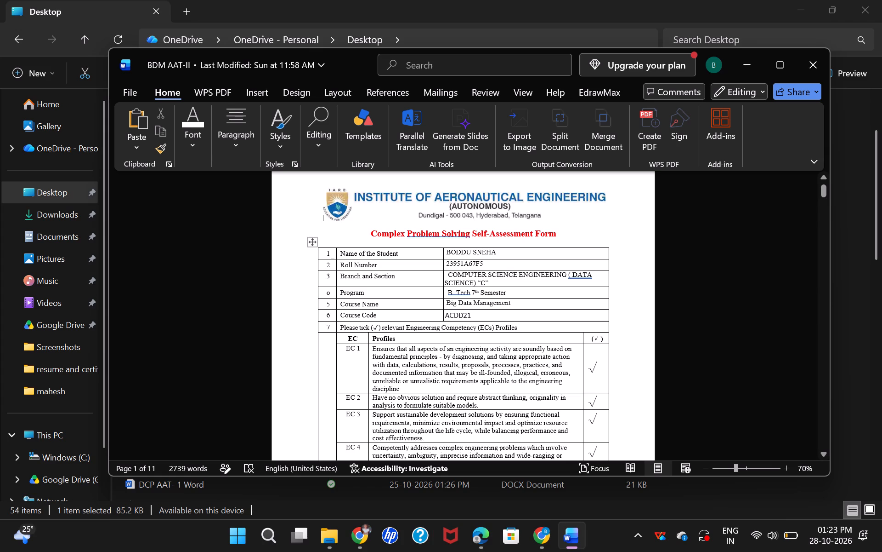
{"action": "scroll", "coordinate": [593, 273], "scroll_direction": "down", "scroll_amount": 1}
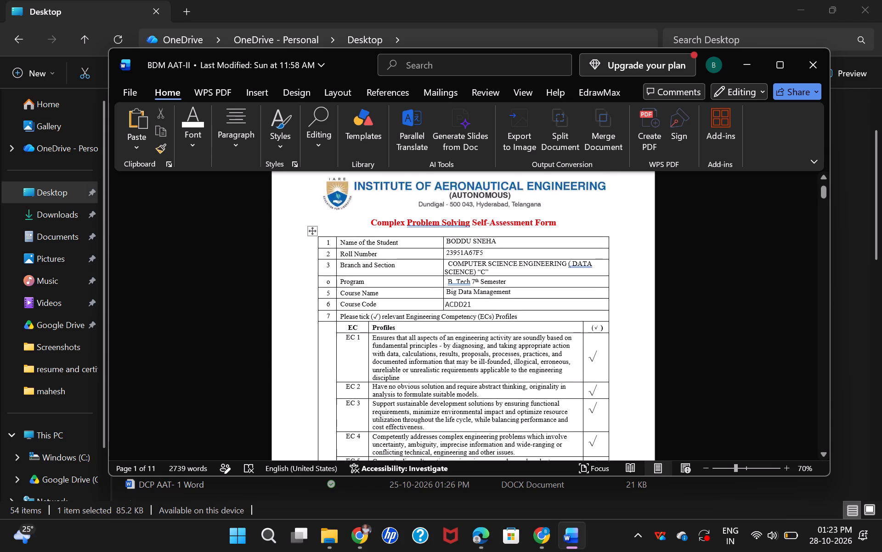
{"action": "scroll", "coordinate": [593, 273], "scroll_direction": "down", "scroll_amount": 1}
{"action": "left_click", "coordinate": [508, 223]}
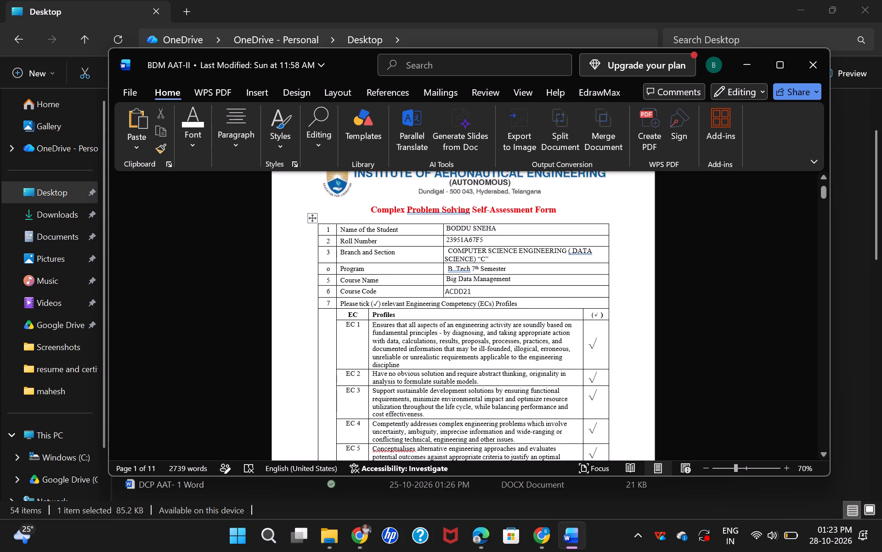
{"action": "left_click", "coordinate": [502, 229]}
{"action": "key", "text": "BackSpace"}
{"action": "key", "text": "BackSpace"}
{"action": "key", "text": "BackSpace"}
{"action": "key", "text": "BackSpace"}
{"action": "key", "text": "BackSpace"}
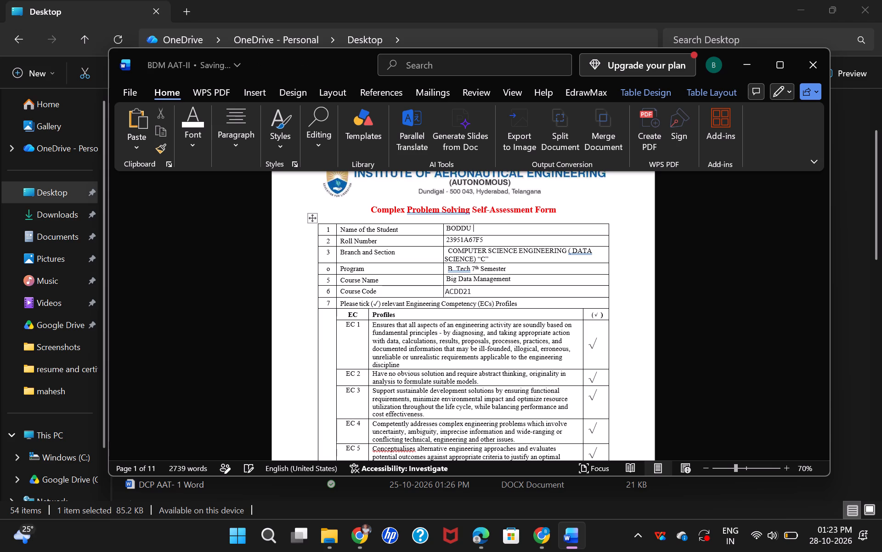
{"action": "key", "text": "BackSpace"}
{"action": "key", "text": "BackSpace"}
{"action": "key", "text": "BackSpace"}
{"action": "key", "text": "BackSpace"}
{"action": "key", "text": "BackSpace"}
{"action": "key", "text": "BackSpace"}
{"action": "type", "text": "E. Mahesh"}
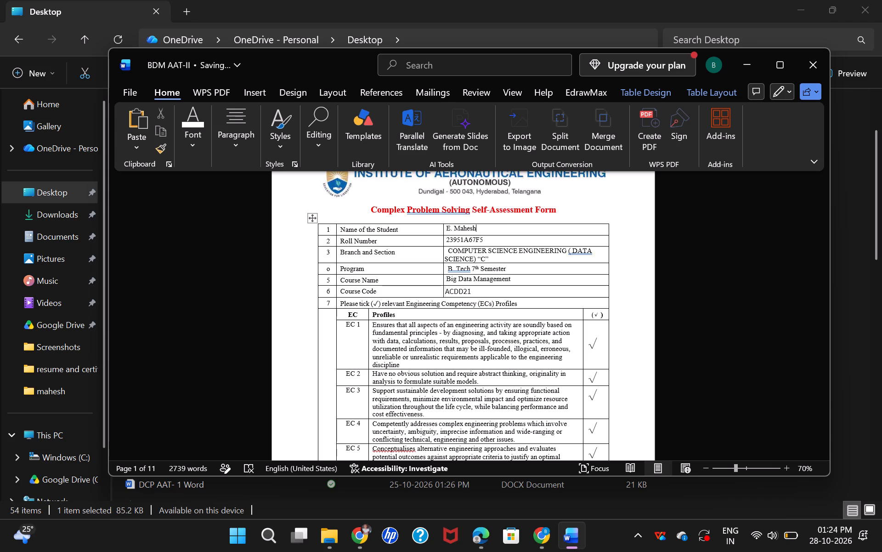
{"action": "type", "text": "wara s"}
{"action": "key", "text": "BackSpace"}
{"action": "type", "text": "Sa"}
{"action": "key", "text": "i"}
Update the ending of the Roll Number in the form to match the submitting student's roll number.
{"action": "scroll", "coordinate": [481, 258], "scroll_direction": "up", "scroll_amount": 2, "text": "ctrl"}
{"action": "left_click", "coordinate": [495, 244]}
{"action": "key", "text": "BackSpace"}
{"action": "key", "text": "BackSpace"}
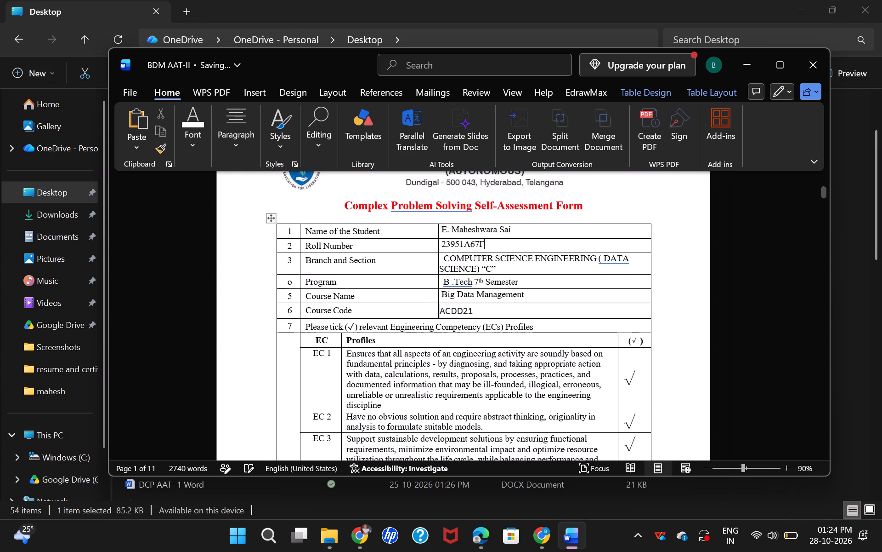
{"action": "type", "text": "71"}
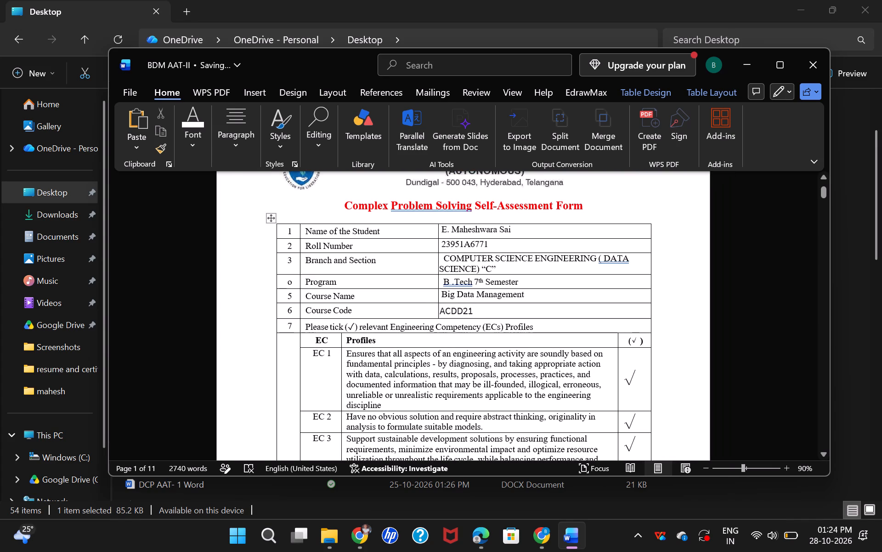
Change the section letter in the Branch and Section row to "B".
{"action": "left_click", "coordinate": [492, 269]}
{"action": "key", "text": "BackSpace"}
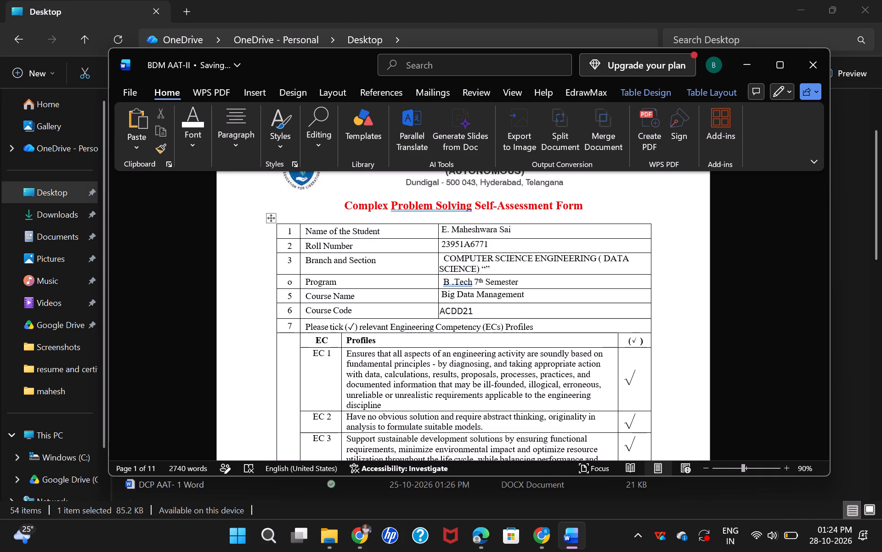
{"action": "key", "text": "shift+b"}
Replace the Course Name in the form with "Distributed Systems and Security".
{"action": "left_click_drag", "start_coordinate": [528, 297], "coordinate": [442, 298]}
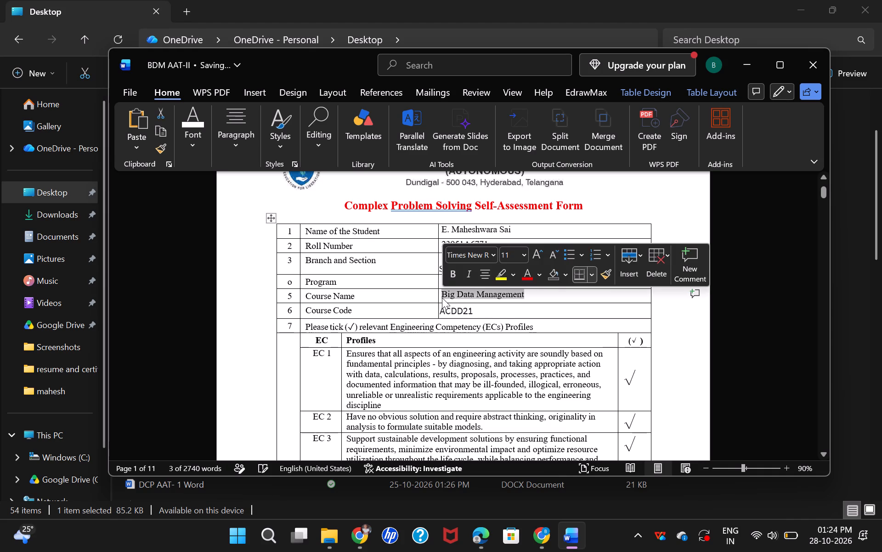
{"action": "key", "text": "shift+d"}
{"action": "type", "text": "ata"}
{"action": "key", "text": "space"}
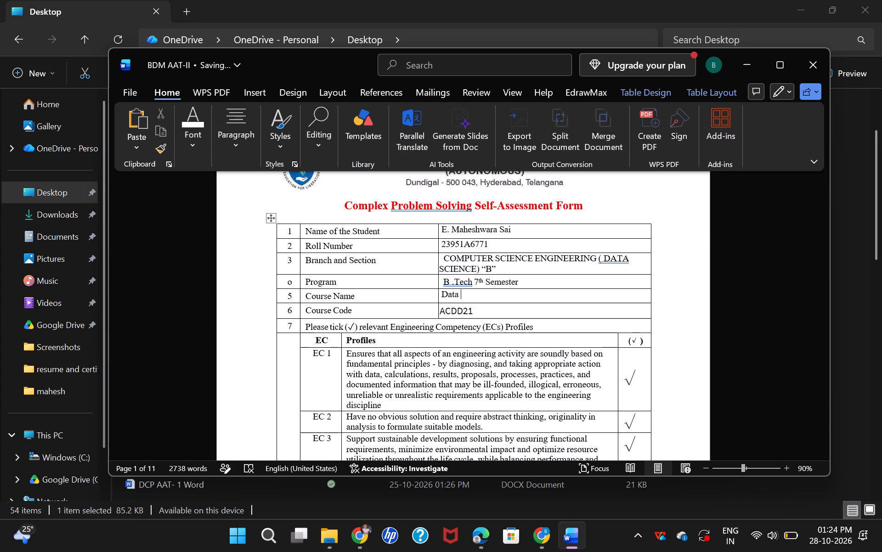
{"action": "key", "text": "shift+s"}
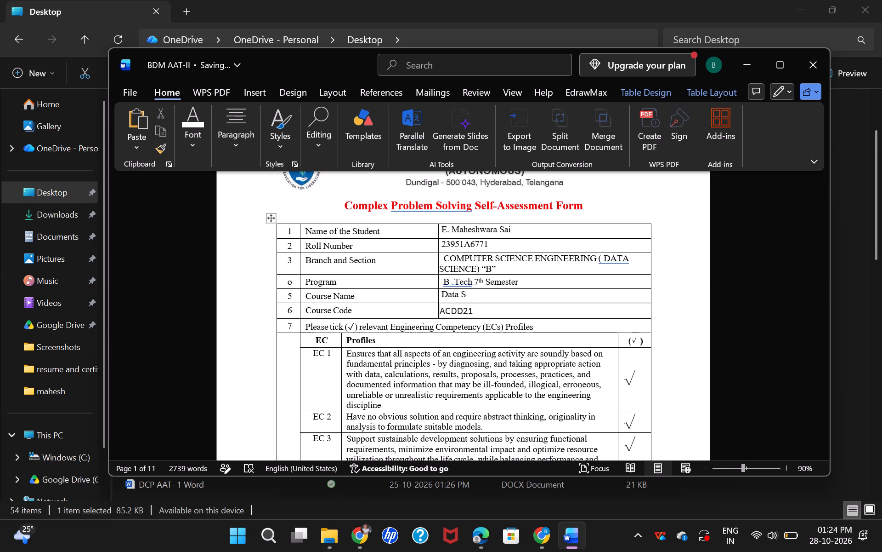
{"action": "key", "text": "BackSpace"}
{"action": "key", "text": "BackSpace"}
{"action": "key", "text": "BackSpace"}
{"action": "key", "text": "BackSpace"}
{"action": "key", "text": "BackSpace"}
{"action": "type", "text": "istributed System"}
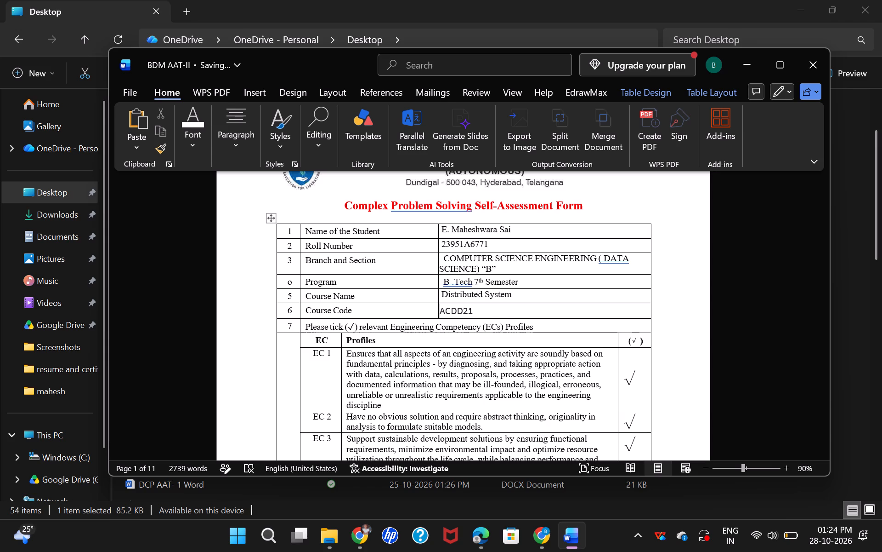
{"action": "type", "text": "s and Security"}
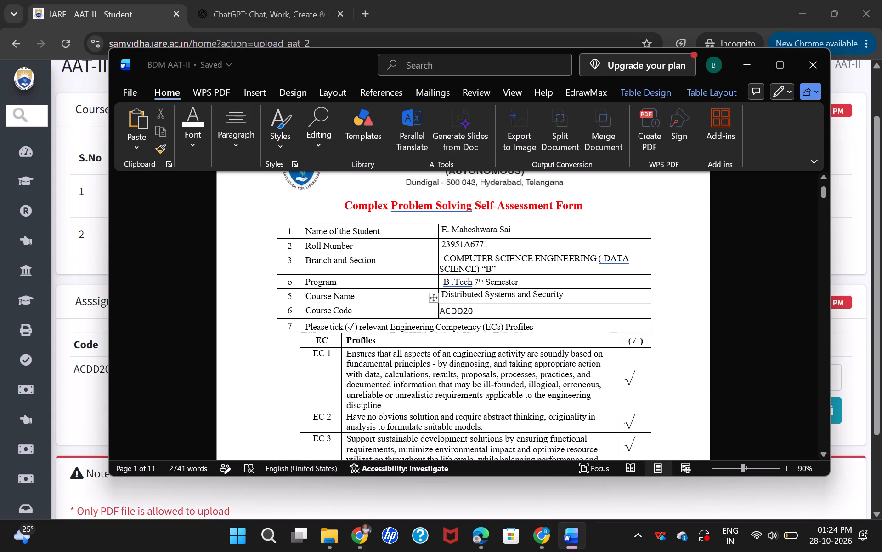
Look through the form's engineering competency profiles and the Course Outcomes table on the second page.
{"action": "scroll", "coordinate": [505, 362], "scroll_direction": "down", "scroll_amount": 3}
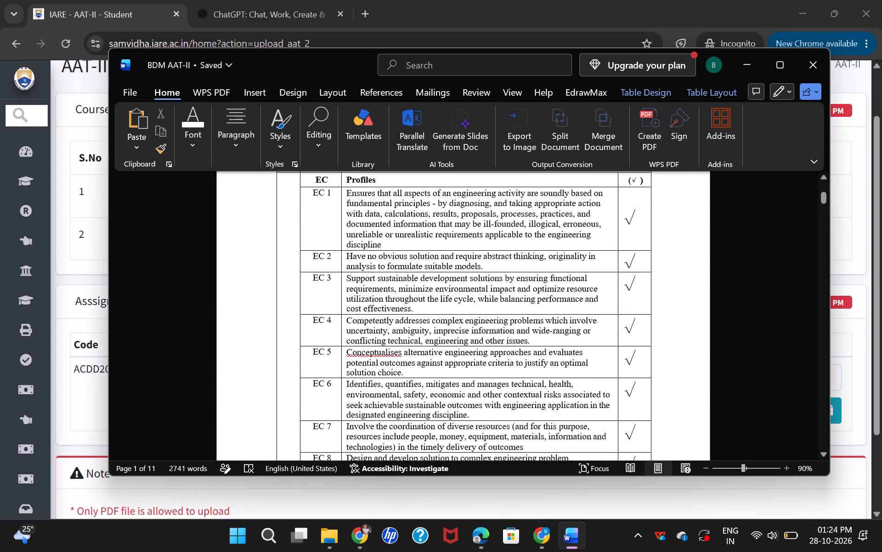
{"action": "scroll", "coordinate": [505, 362], "scroll_direction": "down", "scroll_amount": 6}
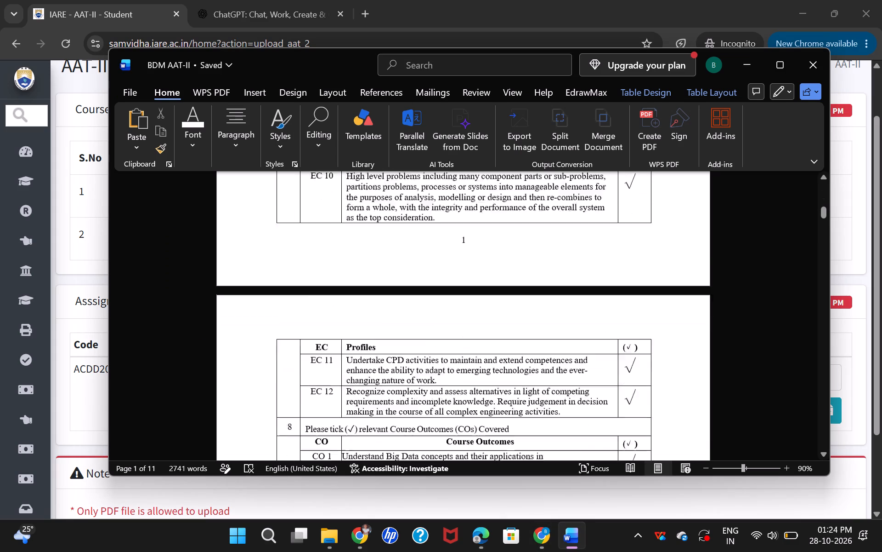
{"action": "scroll", "coordinate": [505, 362], "scroll_direction": "down", "scroll_amount": 2}
{"action": "scroll", "coordinate": [510, 322], "scroll_direction": "up", "scroll_amount": 1}
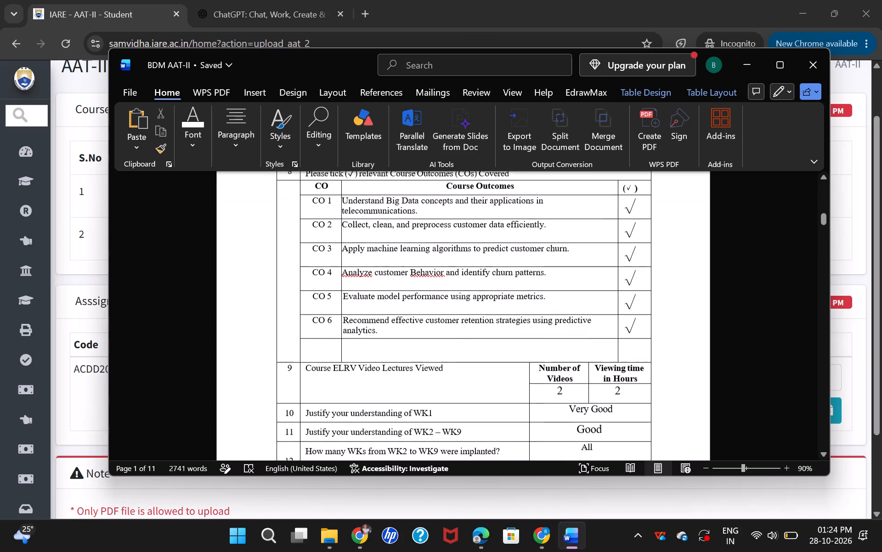
Delete the signature image above "Signature of the Student" at the end of the form.
{"action": "scroll", "coordinate": [519, 275], "scroll_direction": "up", "scroll_amount": 1}
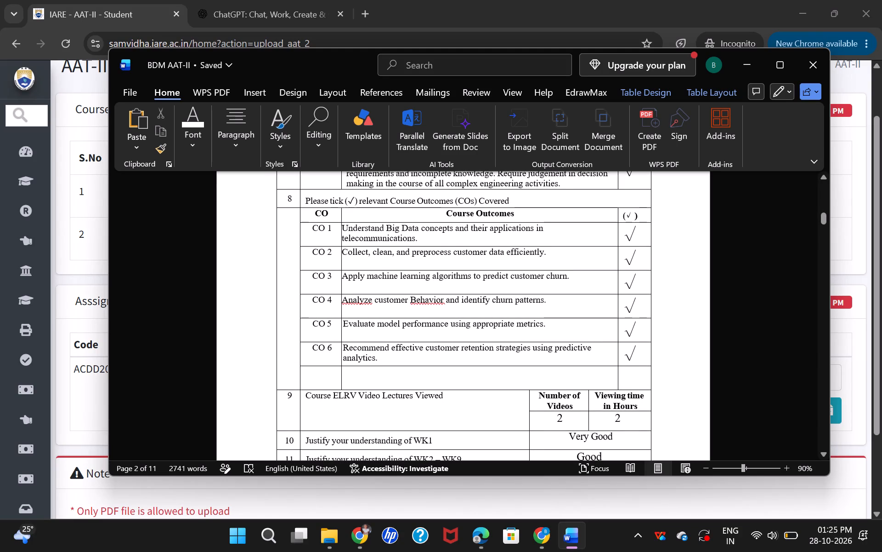
{"action": "scroll", "coordinate": [509, 310], "scroll_direction": "down", "scroll_amount": 6}
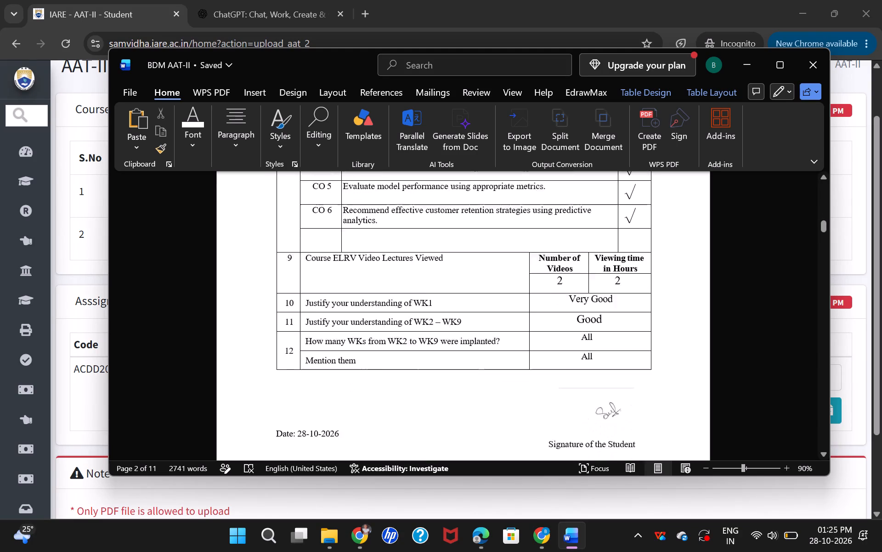
{"action": "scroll", "coordinate": [509, 310], "scroll_direction": "down", "scroll_amount": 1}
{"action": "left_click", "coordinate": [611, 260]}
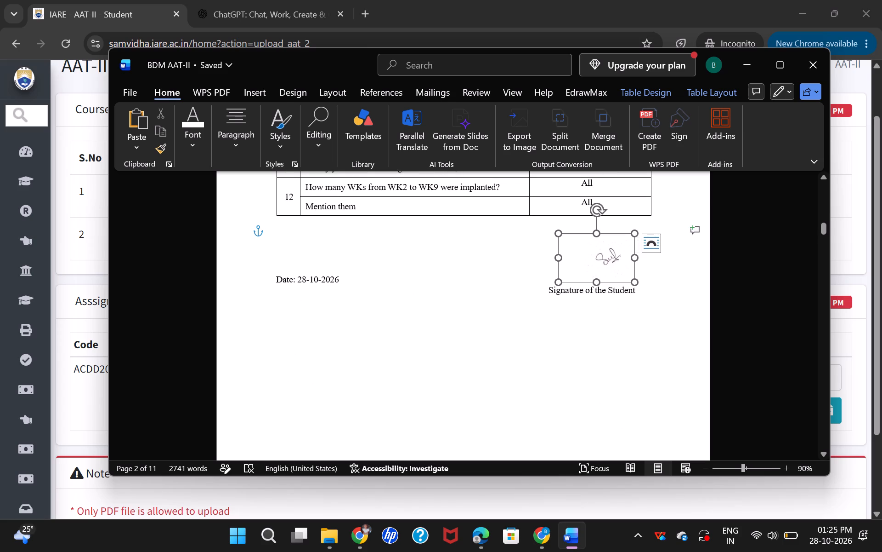
{"action": "key", "text": "Delete"}
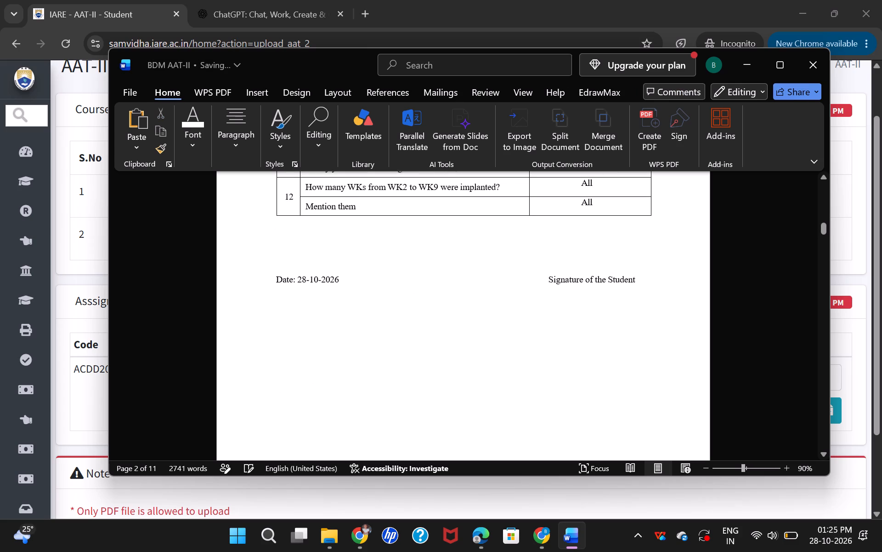
Search the computer for WhatsApp and open the app.
{"action": "left_click", "coordinate": [279, 540]}
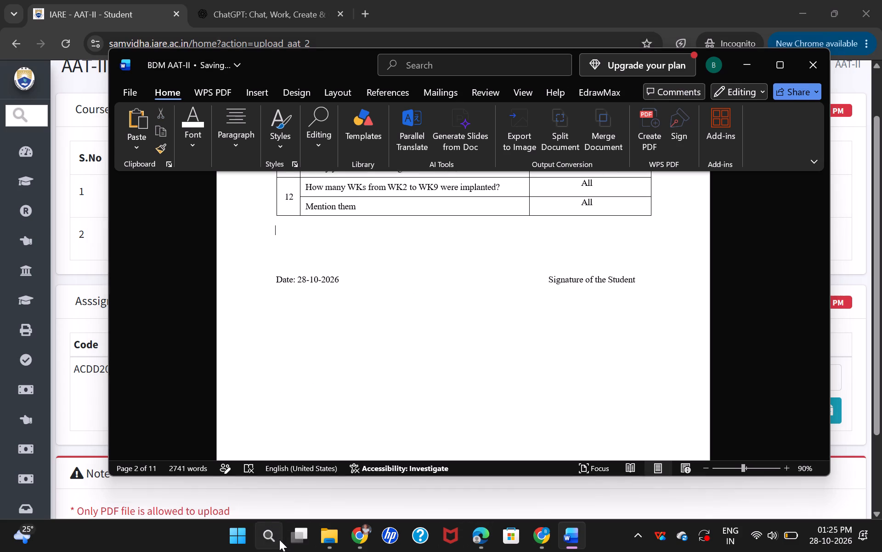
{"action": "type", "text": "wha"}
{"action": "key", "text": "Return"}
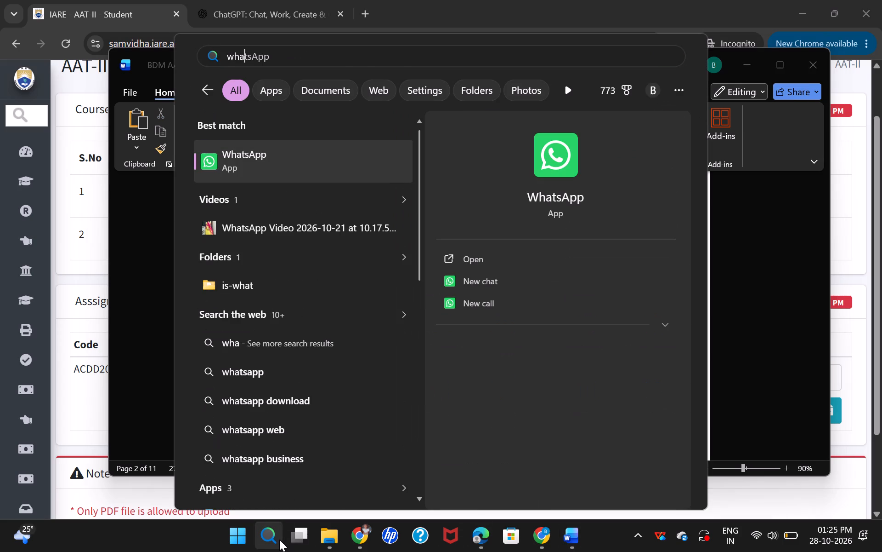
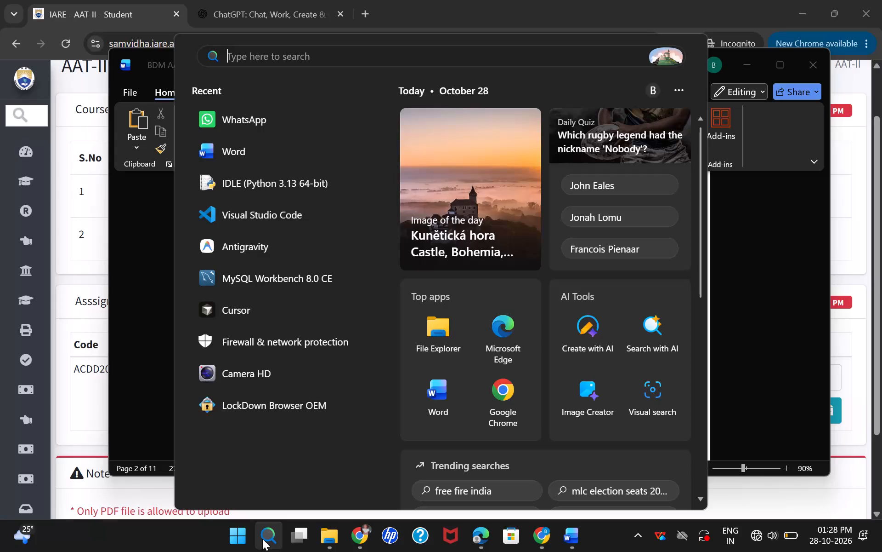
Find WhatsApp through the Windows search and open it.
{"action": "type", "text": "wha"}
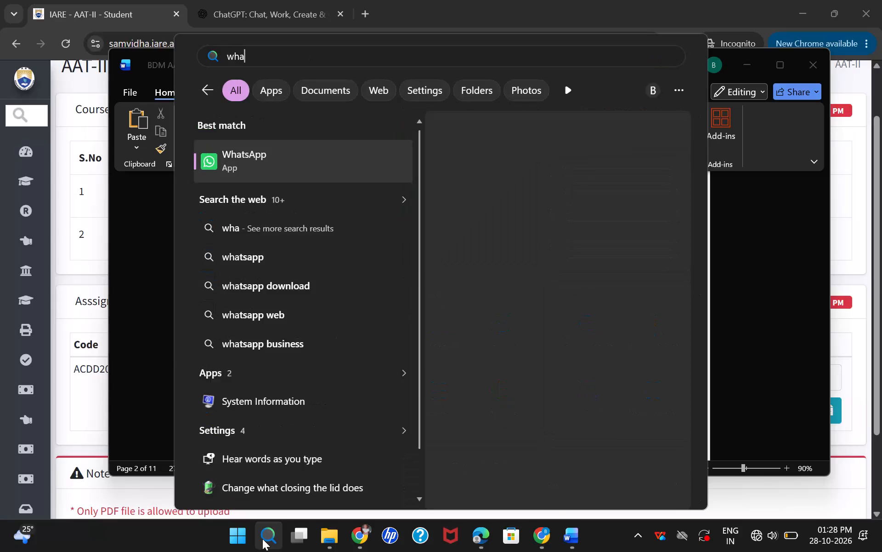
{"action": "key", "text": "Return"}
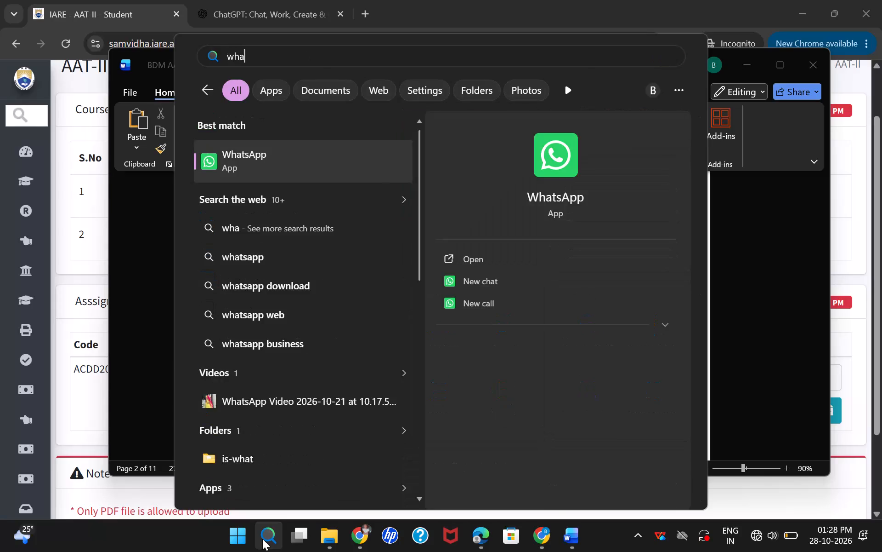
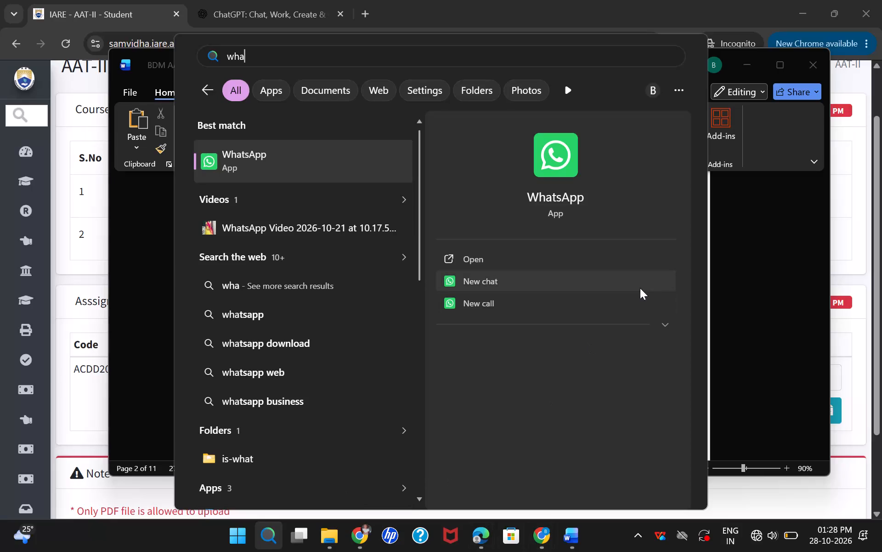
Open the WhatsApp desktop app.
{"action": "left_click", "coordinate": [543, 260]}
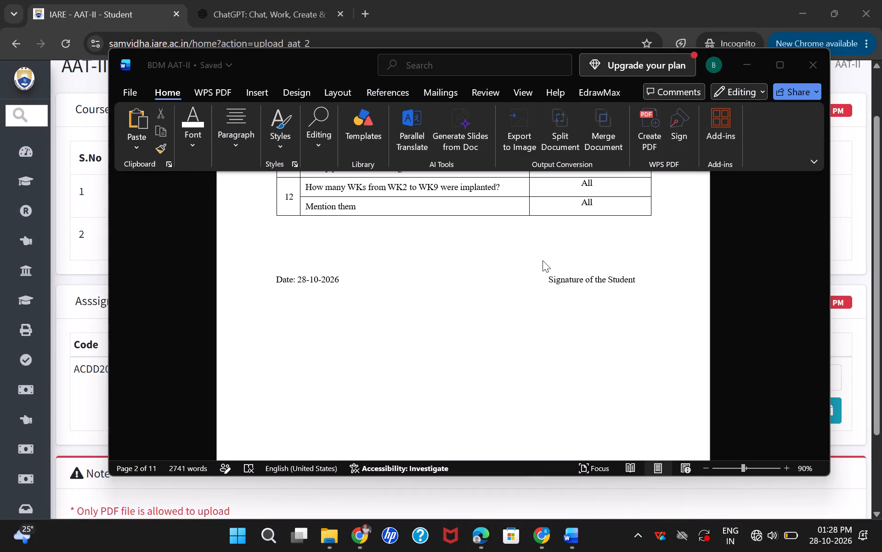
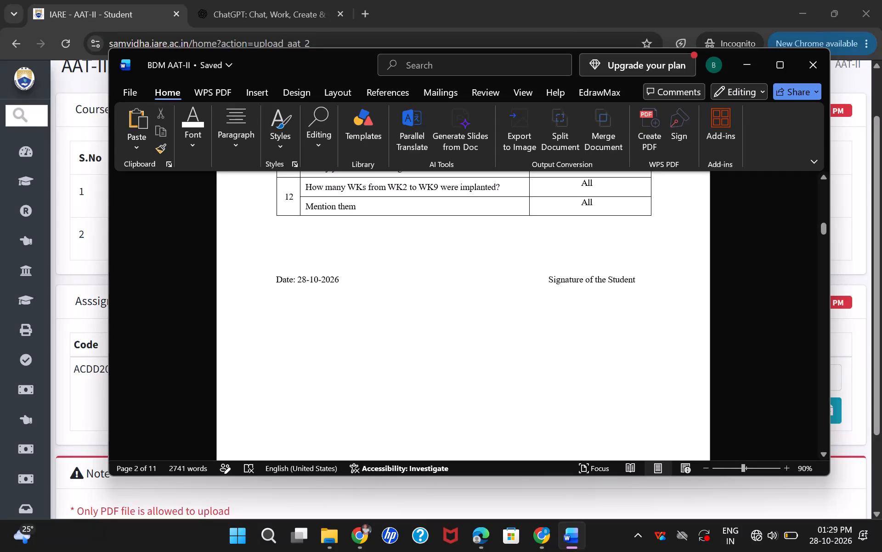
Minimize the BDM AAT-II document at its student signature area and open the WhatsApp desktop app.
{"action": "left_click", "coordinate": [580, 267]}
{"action": "left_click", "coordinate": [752, 76]}
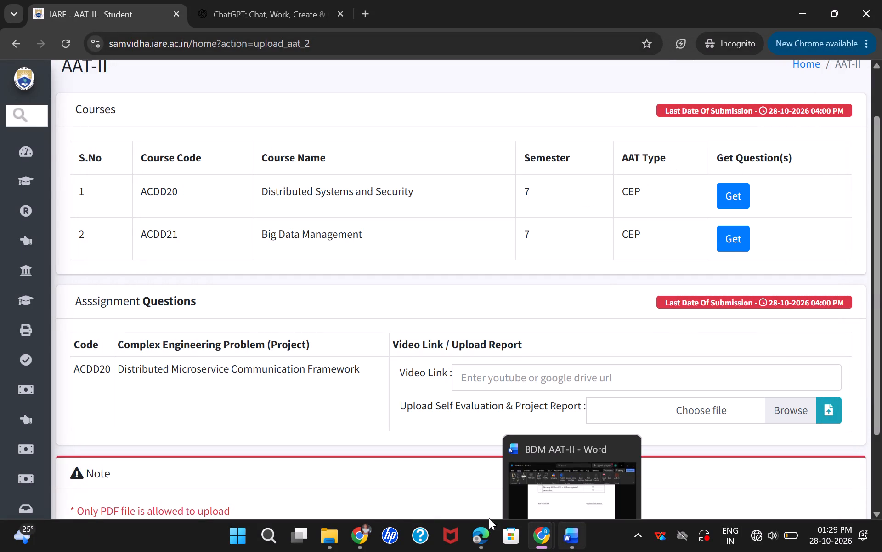
{"action": "left_click", "coordinate": [267, 540]}
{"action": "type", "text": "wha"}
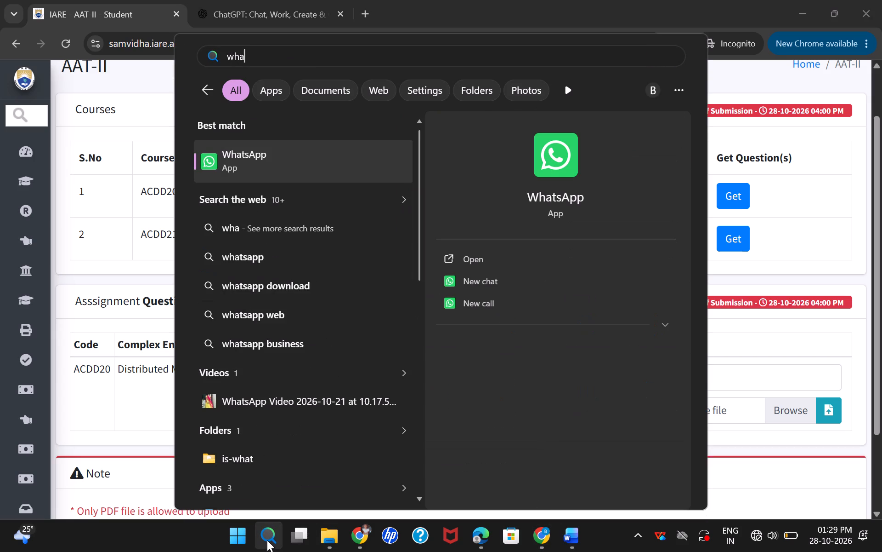
{"action": "left_click", "coordinate": [483, 261]}
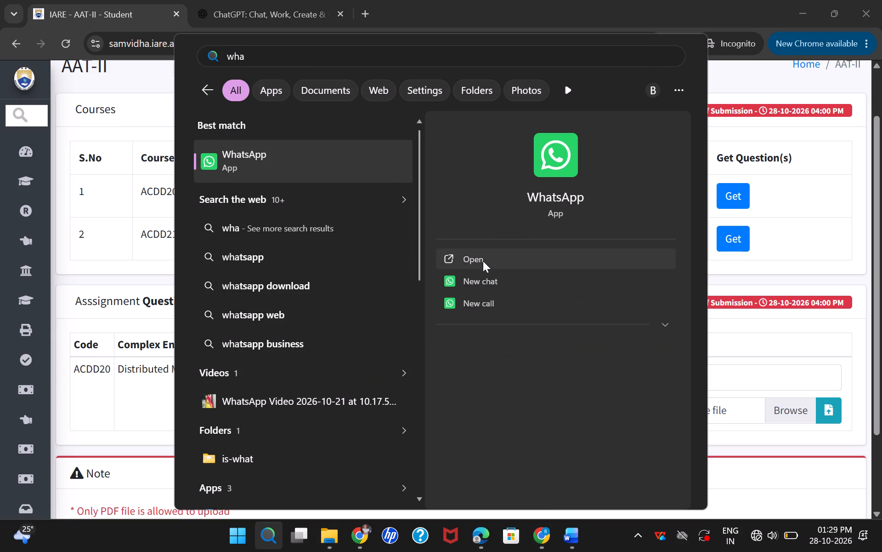
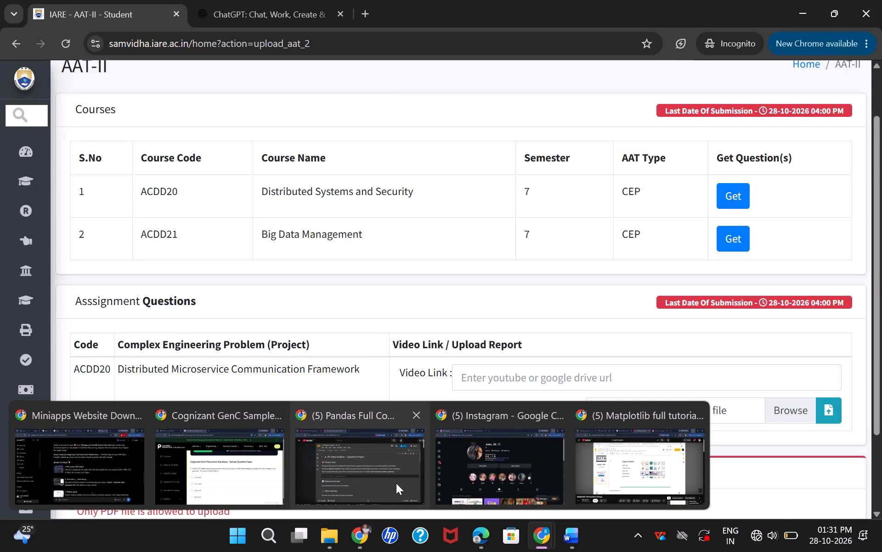
Switch to the Chrome window that has the Matplotlib tutorial video open on YouTube.
{"action": "left_click", "coordinate": [594, 449]}
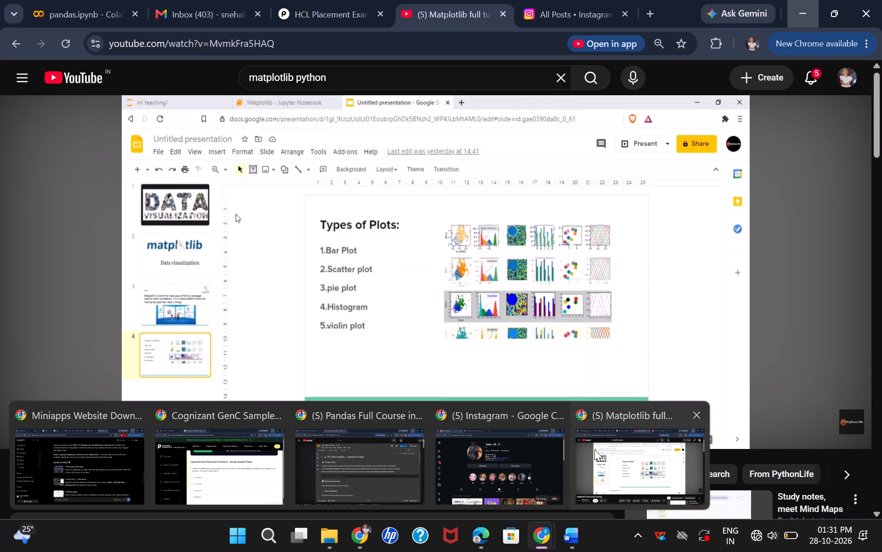
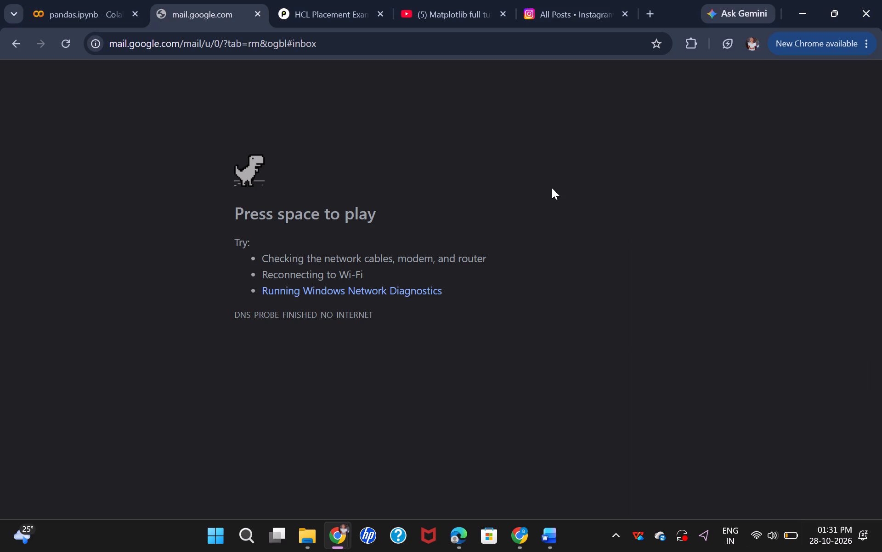
Search Windows for "wha" to find the WhatsApp app.
{"action": "left_click", "coordinate": [244, 535]}
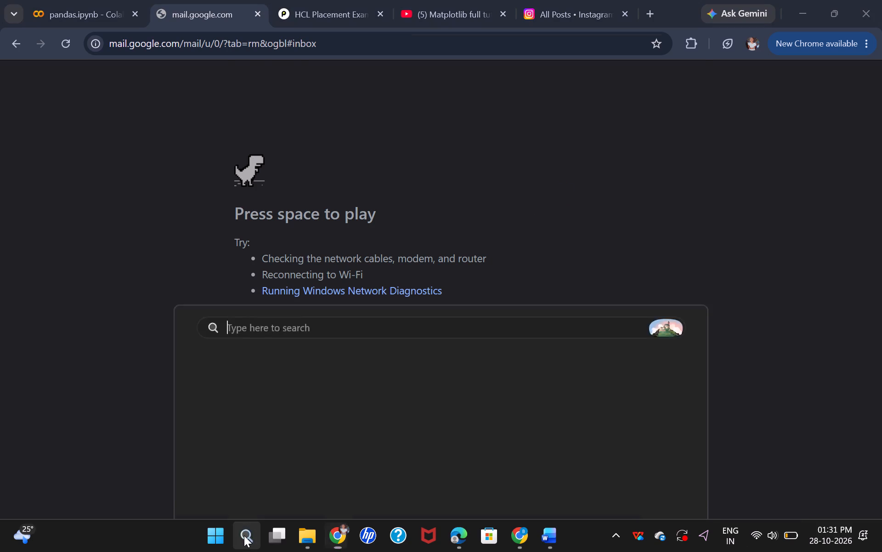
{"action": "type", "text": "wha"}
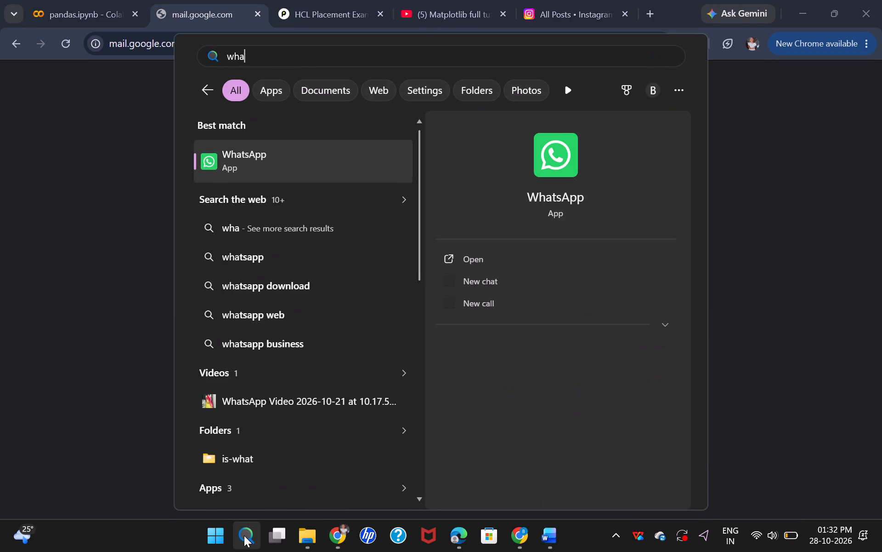
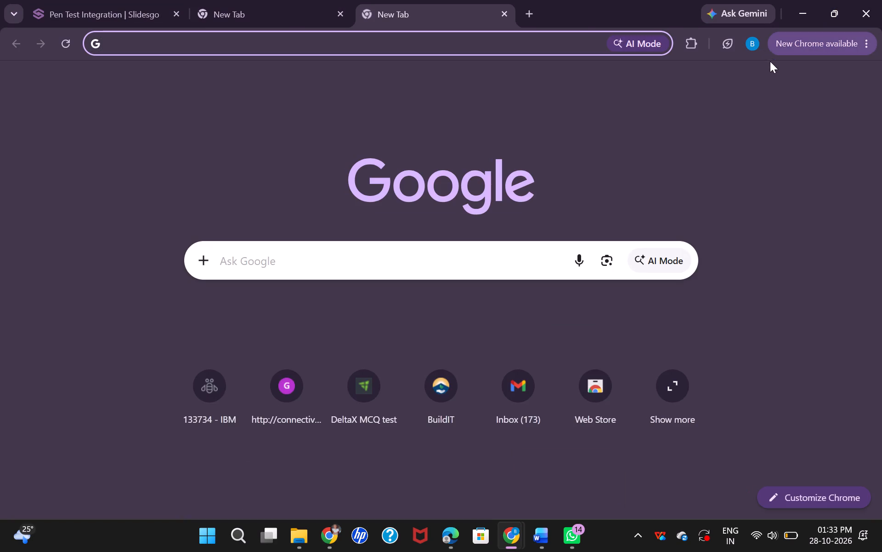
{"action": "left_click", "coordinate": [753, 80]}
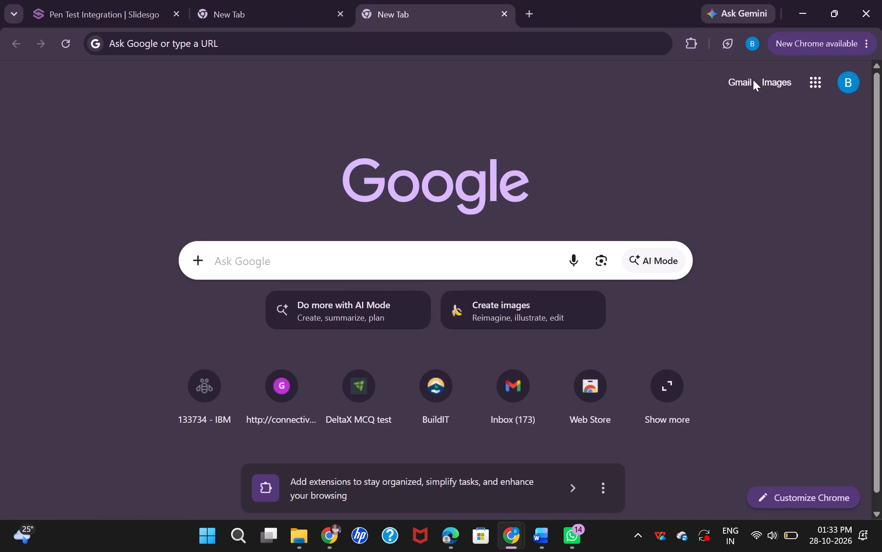
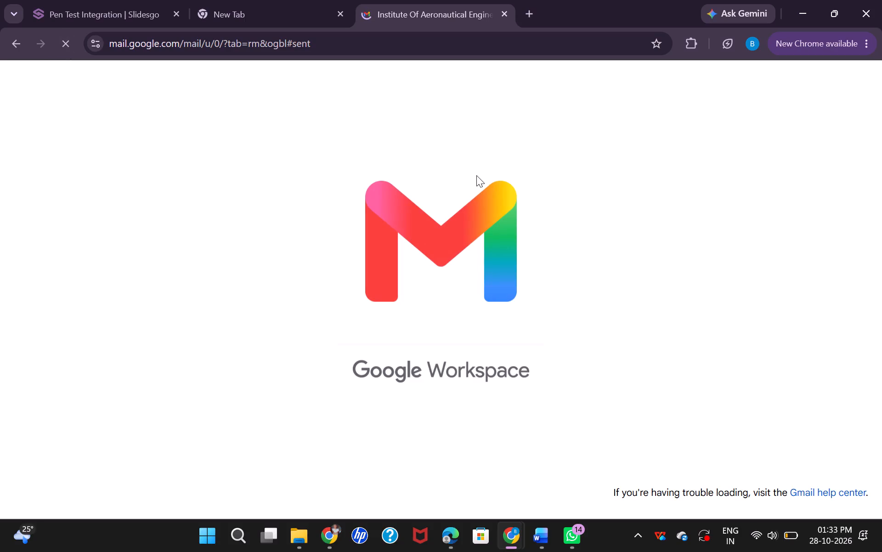
Open the signature photo IMG-20261028-WA0007.jpg attached to the latest sent Gmail message and download it.
{"action": "left_click", "coordinate": [343, 12]}
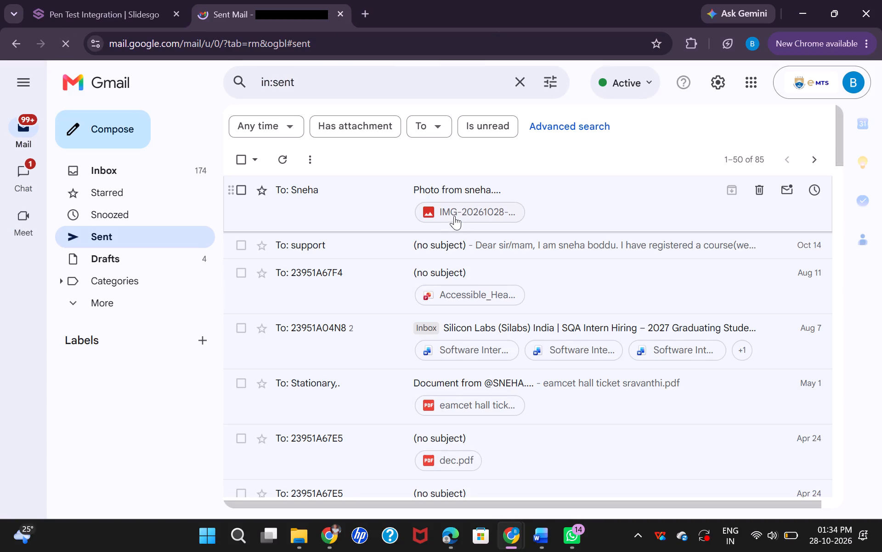
{"action": "left_click", "coordinate": [457, 214]}
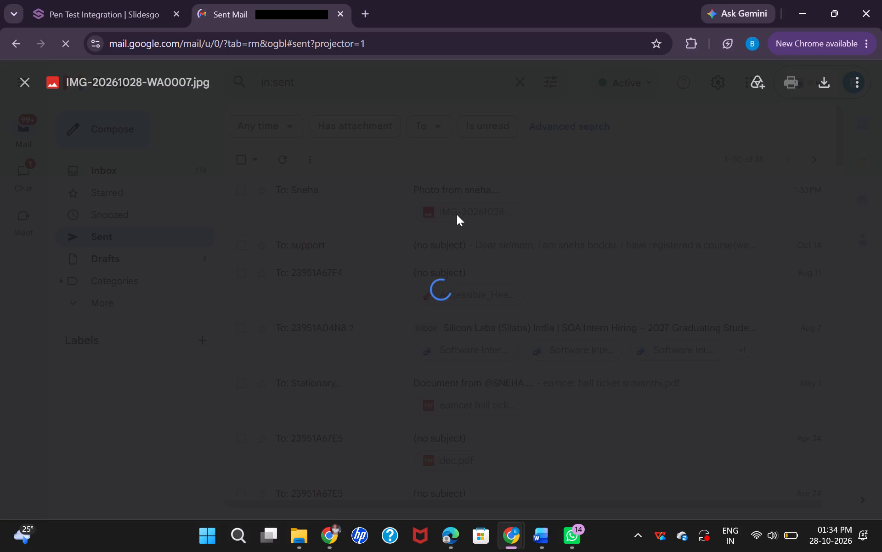
{"action": "left_click", "coordinate": [831, 85]}
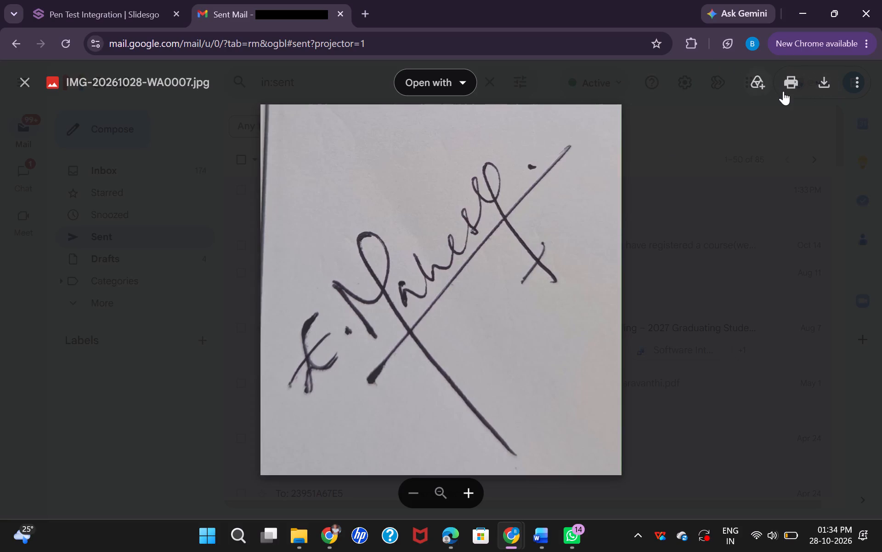
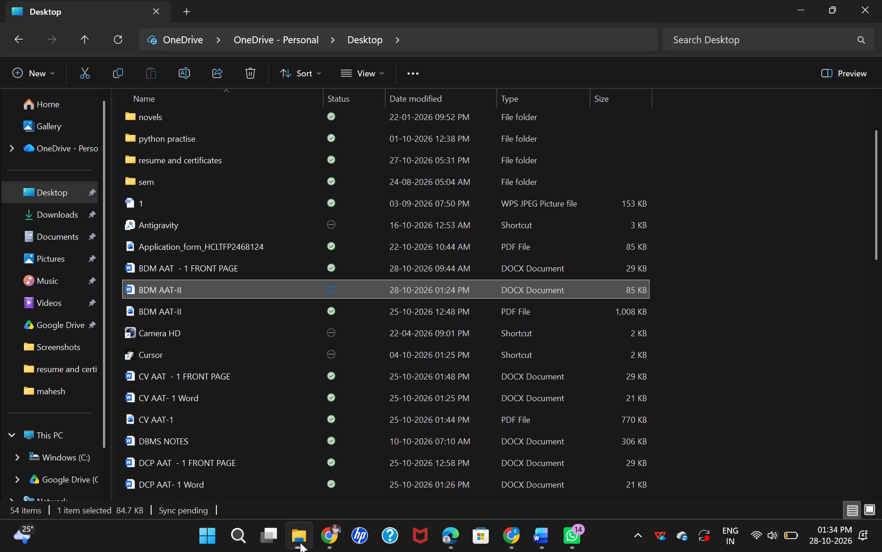
Copy the image IMG-20261028-WA0007 from Downloads and paste it into the Word form above the date and signature line.
{"action": "scroll", "coordinate": [196, 267], "scroll_direction": "up", "scroll_amount": 8}
{"action": "left_click", "coordinate": [77, 208]}
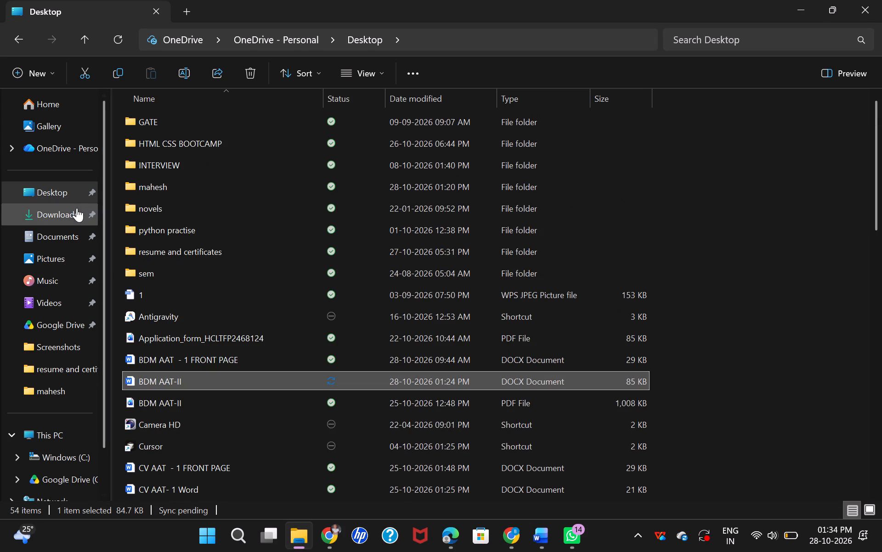
{"action": "left_click", "coordinate": [246, 138]}
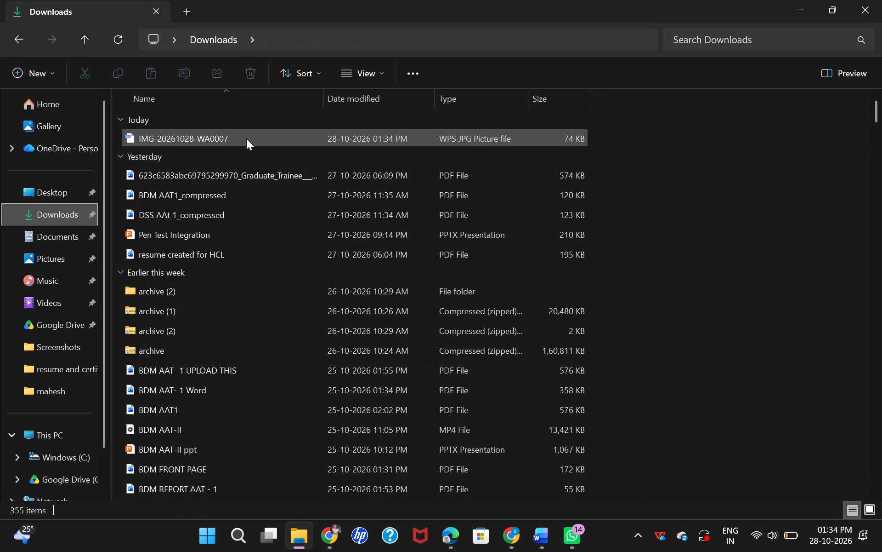
{"action": "right_click", "coordinate": [246, 138]}
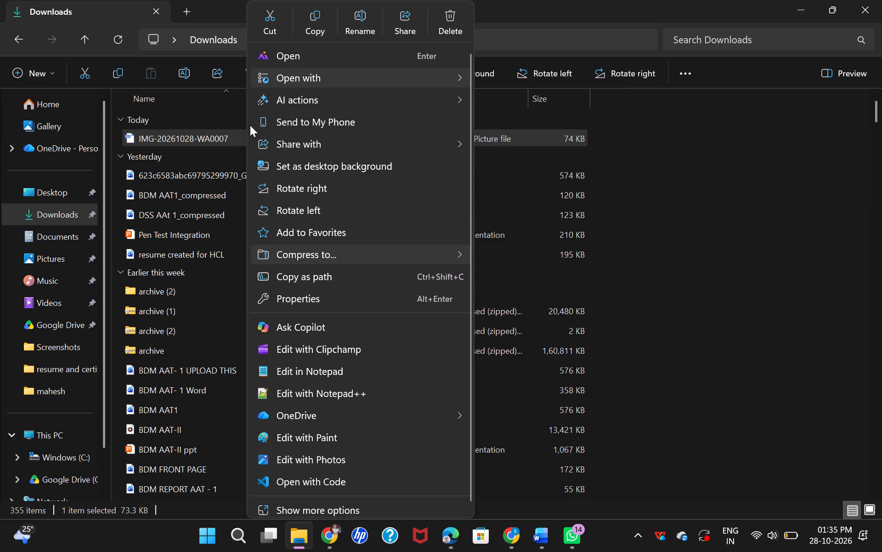
{"action": "left_click", "coordinate": [203, 136]}
{"action": "key", "text": "ctrl+c"}
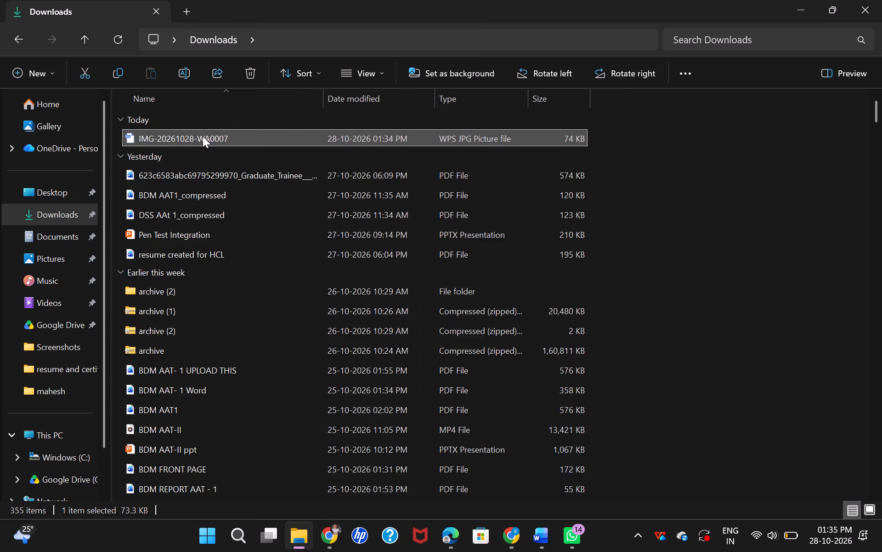
{"action": "key", "text": "alt+Tab"}
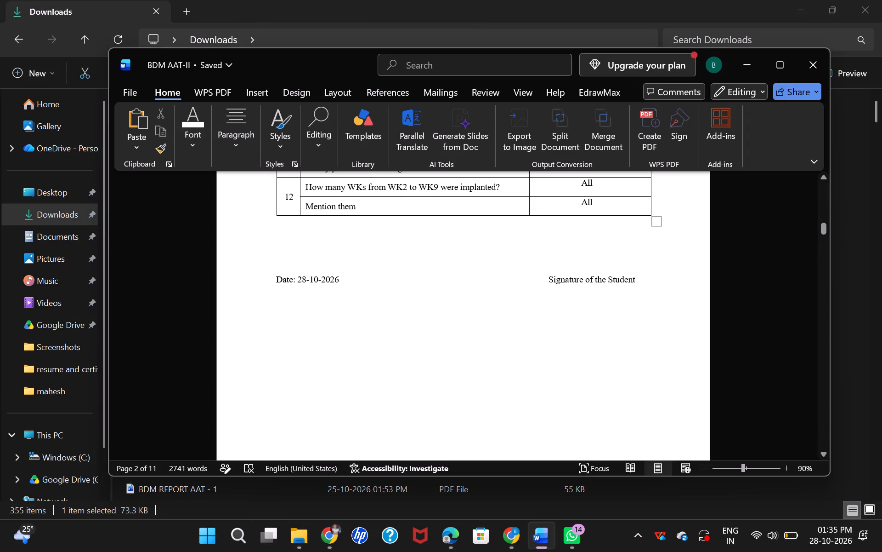
{"action": "key", "text": "ctrl+v"}
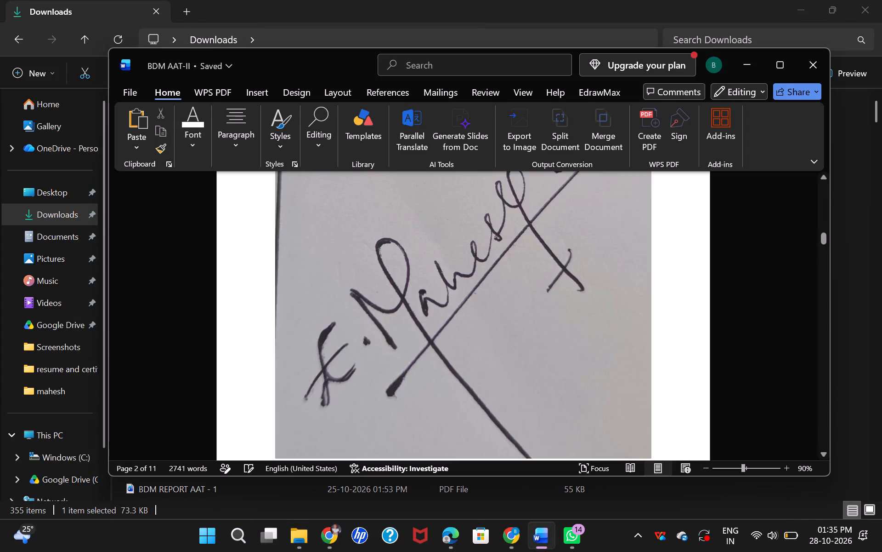
Shrink the pasted signature image proportionally to a small thumbnail that fits above the date line on page 2.
{"action": "left_click", "coordinate": [371, 273]}
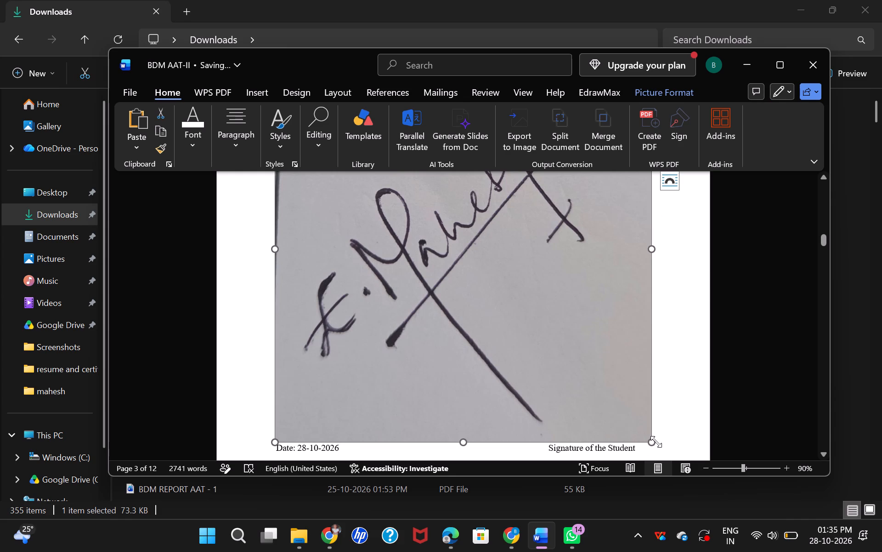
{"action": "left_click_drag", "start_coordinate": [653, 442], "coordinate": [450, 208]}
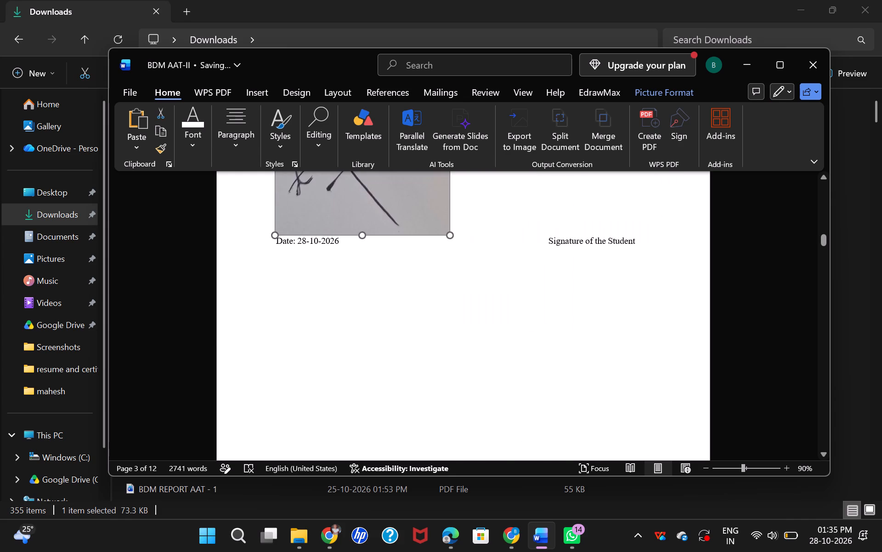
{"action": "scroll", "coordinate": [446, 312], "scroll_direction": "up", "scroll_amount": 1, "text": "ctrl"}
{"action": "scroll", "coordinate": [446, 312], "scroll_direction": "down", "scroll_amount": 1, "text": "ctrl"}
{"action": "scroll", "coordinate": [446, 312], "scroll_direction": "up", "scroll_amount": 1, "text": "ctrl"}
{"action": "scroll", "coordinate": [435, 295], "scroll_direction": "down", "scroll_amount": 1, "text": "ctrl"}
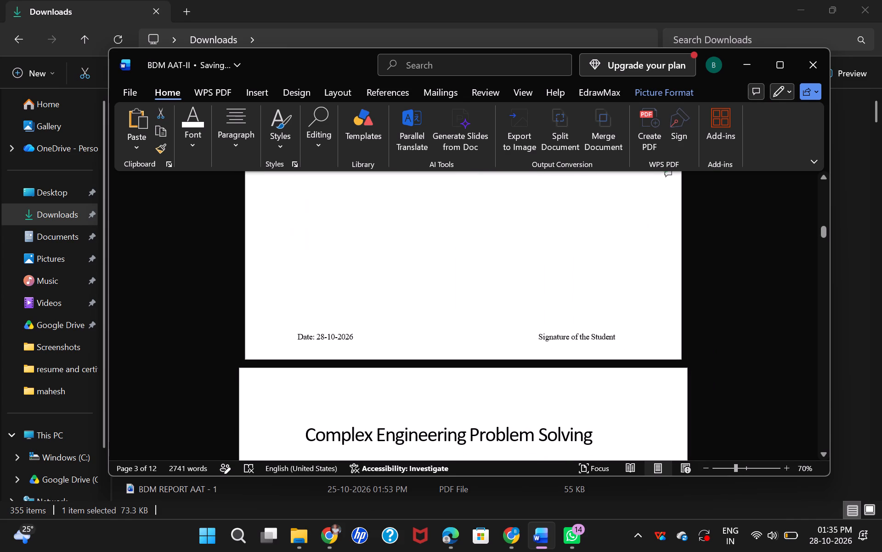
{"action": "scroll", "coordinate": [435, 295], "scroll_direction": "down", "scroll_amount": 3, "text": "ctrl"}
{"action": "scroll", "coordinate": [435, 295], "scroll_direction": "up", "scroll_amount": 3}
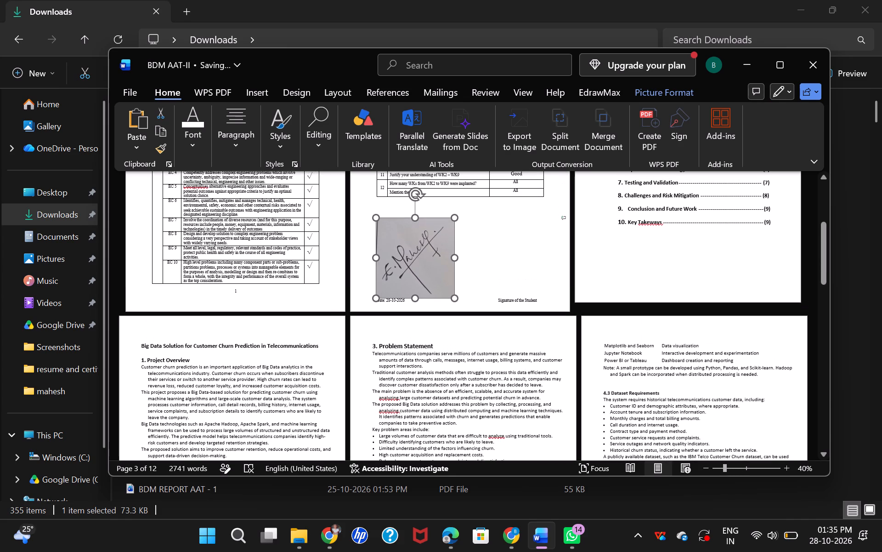
{"action": "left_click_drag", "start_coordinate": [452, 296], "coordinate": [401, 238]}
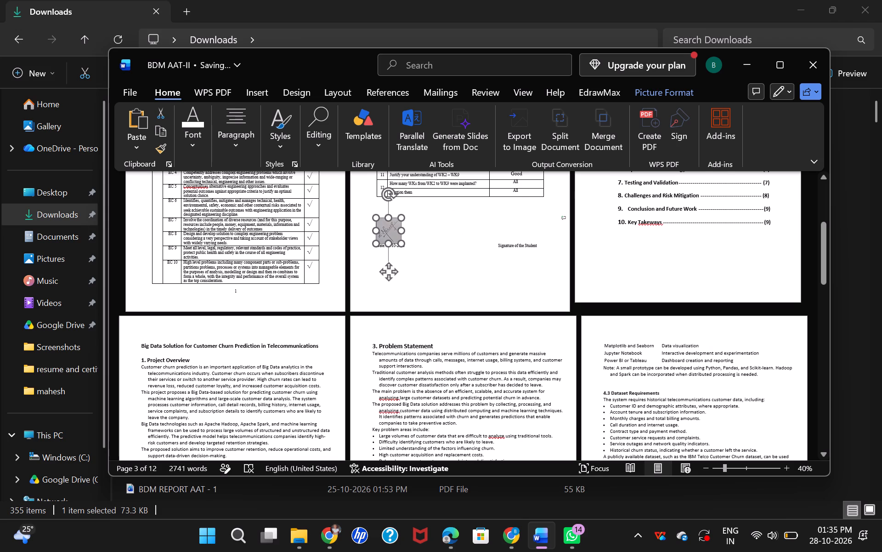
Apply Tight text wrapping to the signature image and move it directly above "Signature of the Student".
{"action": "scroll", "coordinate": [492, 224], "scroll_direction": "up", "scroll_amount": 5, "text": "ctrl"}
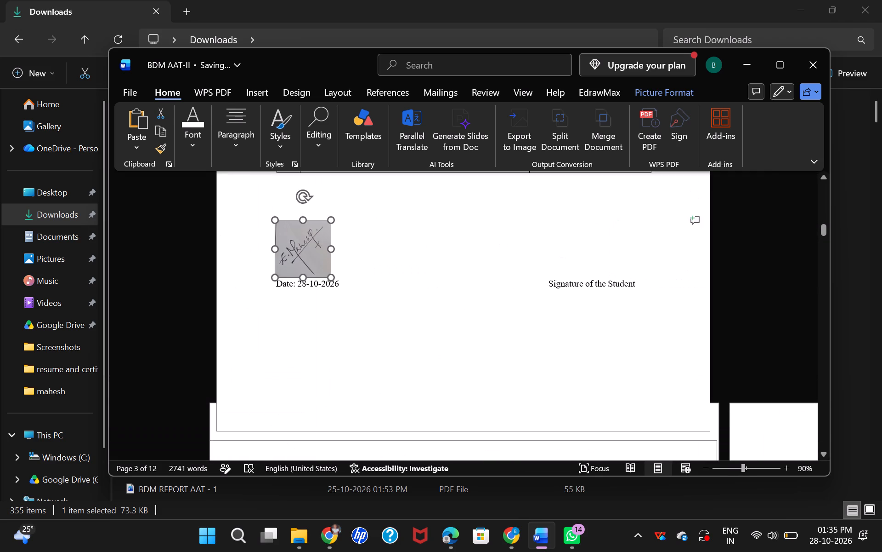
{"action": "scroll", "coordinate": [492, 224], "scroll_direction": "up", "scroll_amount": 2, "text": "ctrl"}
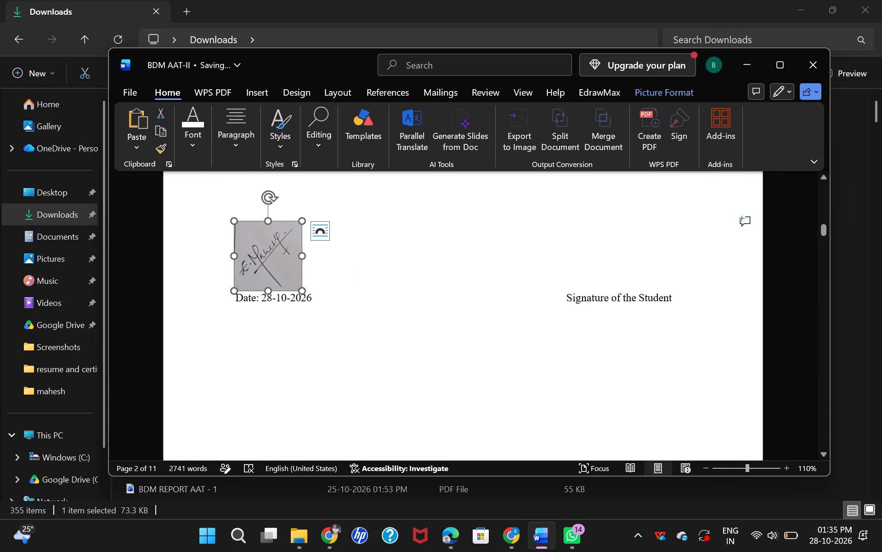
{"action": "left_click_drag", "start_coordinate": [273, 248], "coordinate": [398, 243]}
{"action": "left_click", "coordinate": [318, 231]}
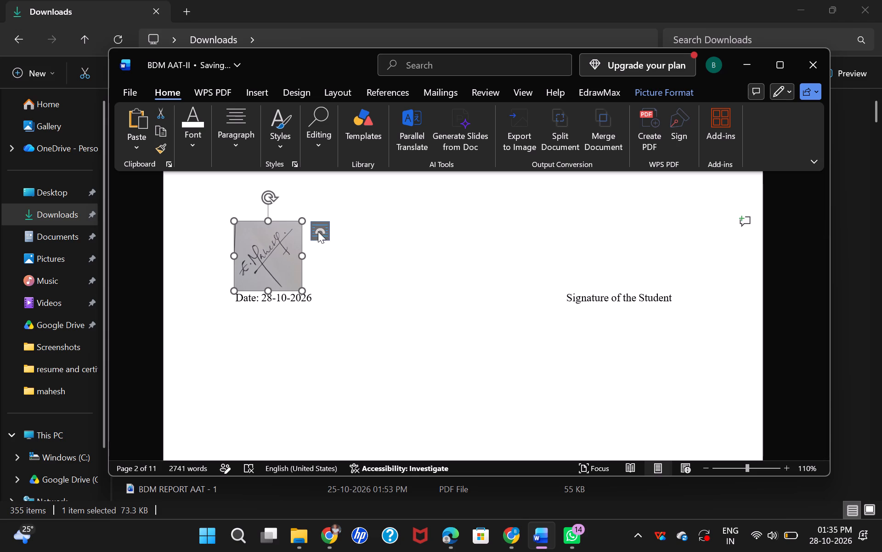
{"action": "left_click", "coordinate": [389, 336]}
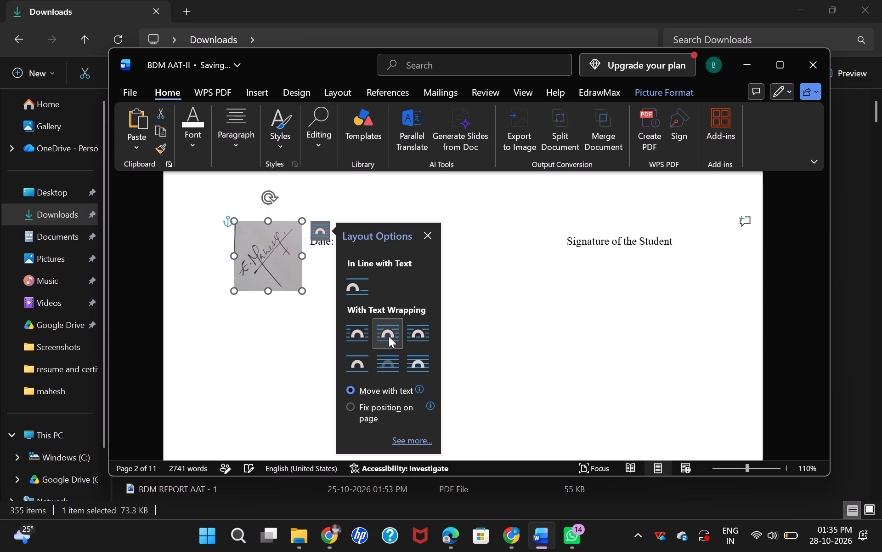
{"action": "left_click_drag", "start_coordinate": [276, 258], "coordinate": [598, 197]}
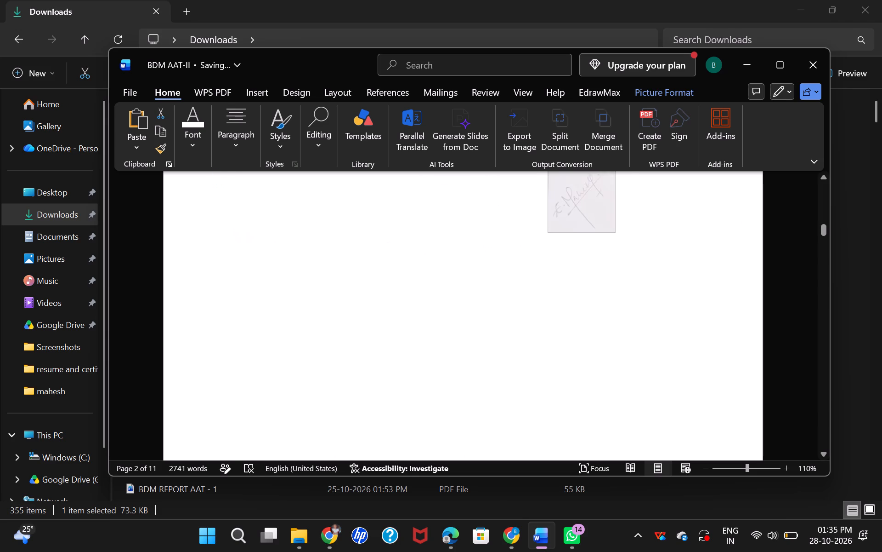
{"action": "left_click_drag", "start_coordinate": [598, 197], "coordinate": [650, 275]}
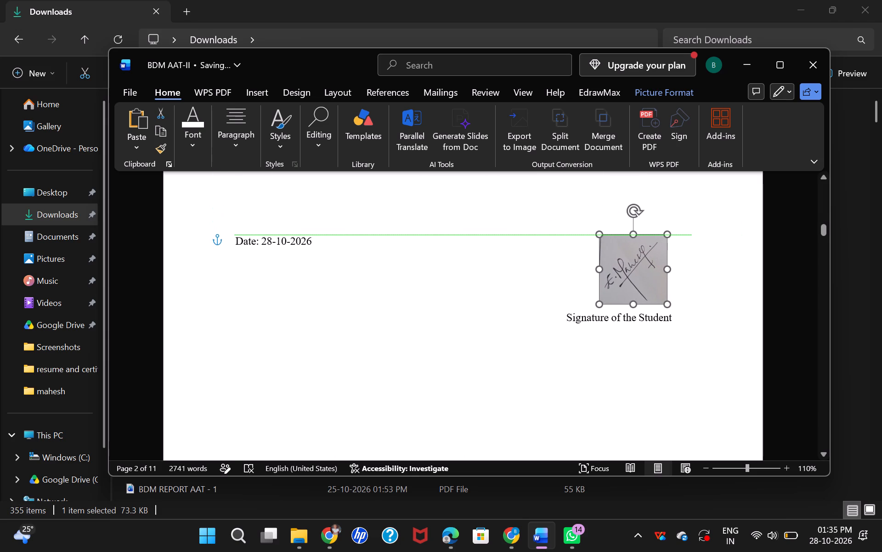
{"action": "left_click_drag", "start_coordinate": [650, 275], "coordinate": [638, 267]}
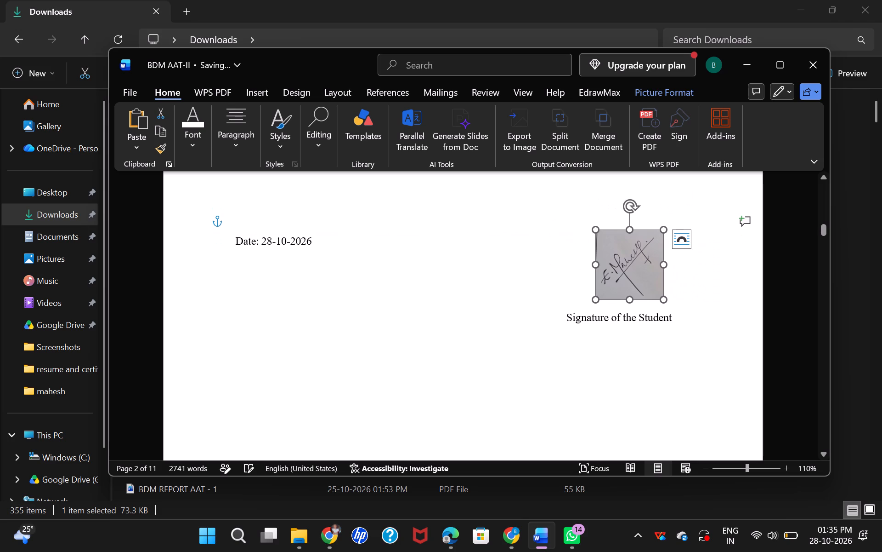
{"action": "left_click", "coordinate": [359, 258]}
Remove surplus blank lines between the assessment table and the date line to bring the date and signature closer to the table.
{"action": "scroll", "coordinate": [359, 258], "scroll_direction": "up", "scroll_amount": 2}
{"action": "scroll", "coordinate": [359, 258], "scroll_direction": "down", "scroll_amount": 1}
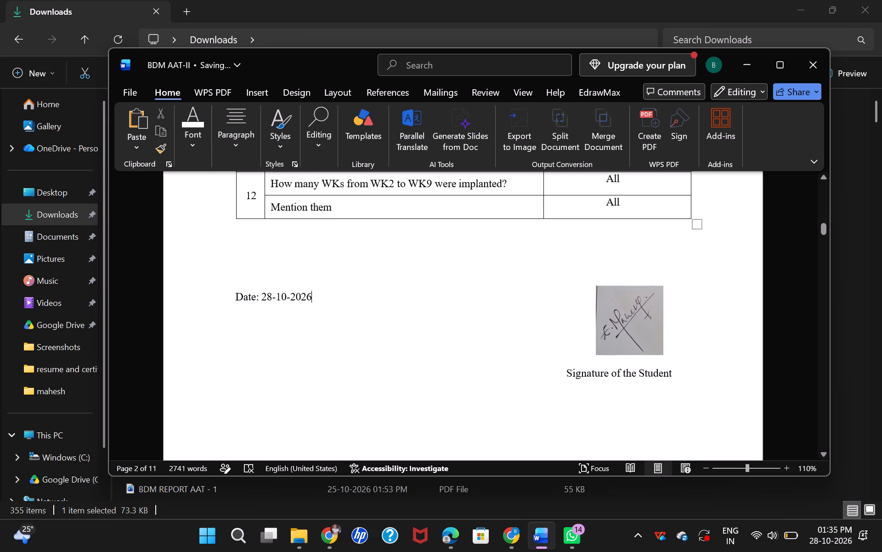
{"action": "scroll", "coordinate": [359, 258], "scroll_direction": "down", "scroll_amount": 1}
{"action": "left_click", "coordinate": [291, 255]}
{"action": "key", "text": "Return"}
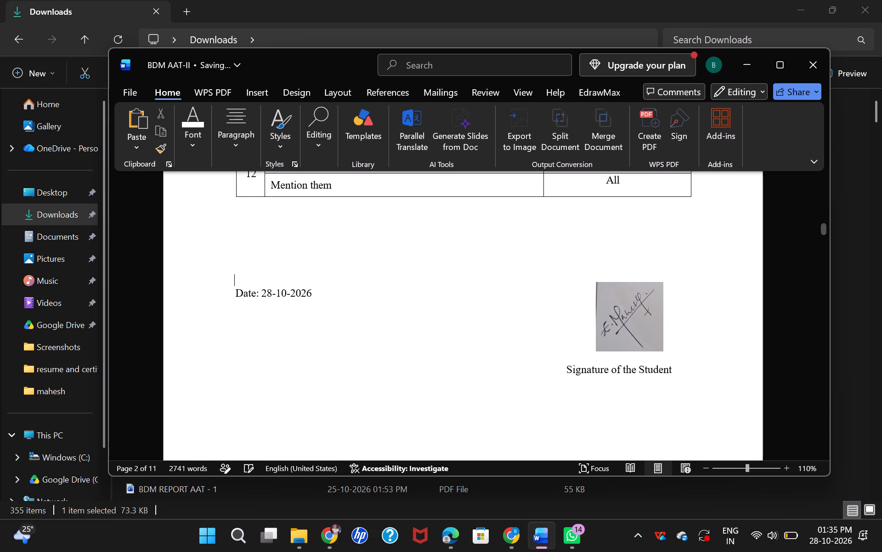
{"action": "key", "text": "BackSpace"}
{"action": "key", "text": "BackSpace"}
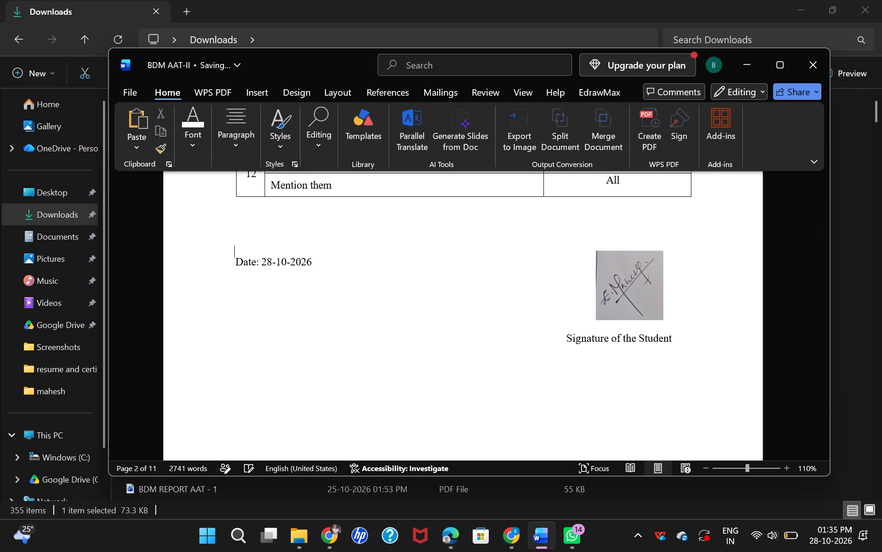
{"action": "key", "text": "BackSpace"}
{"action": "key", "text": "BackSpace"}
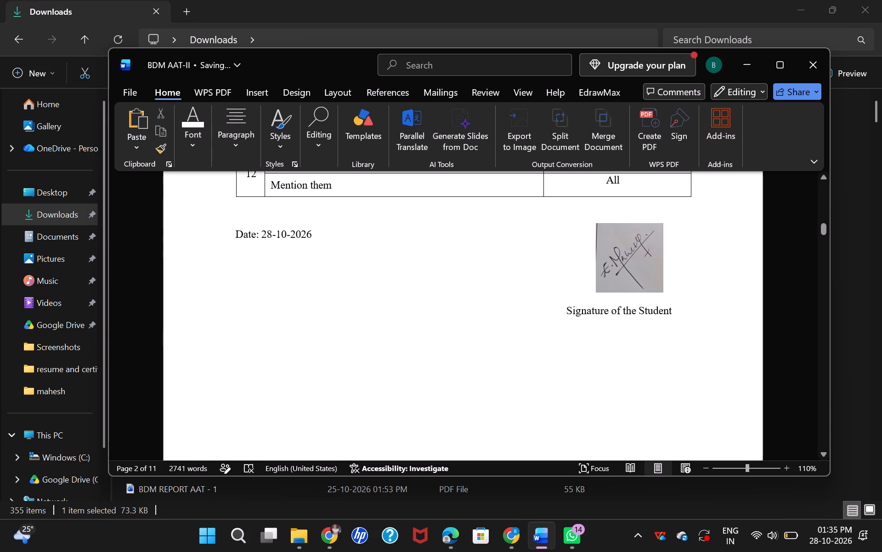
Reduce the signature image's height, stretch it slightly wider than the "Signature of the Student" caption, and centre it just above that caption.
{"action": "left_click", "coordinate": [623, 262]}
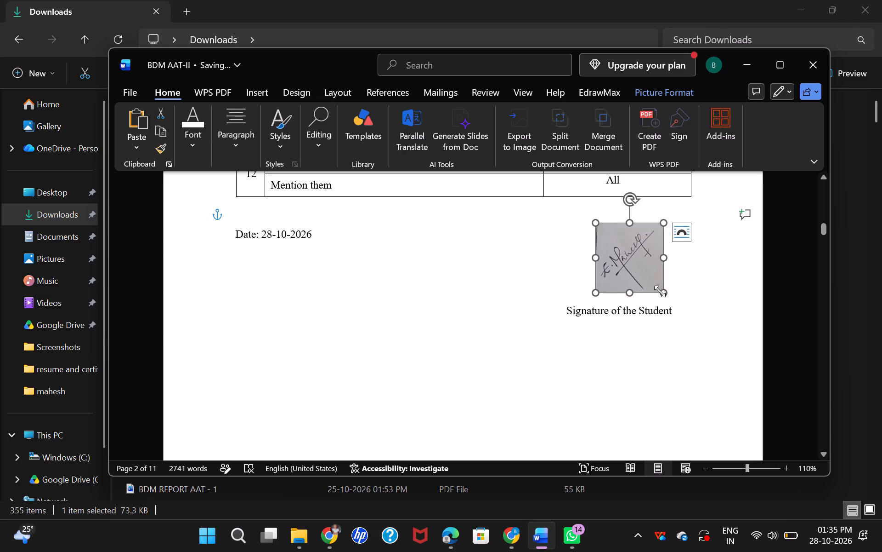
{"action": "left_click_drag", "start_coordinate": [660, 291], "coordinate": [639, 236]}
{"action": "left_click_drag", "start_coordinate": [598, 245], "coordinate": [556, 247]}
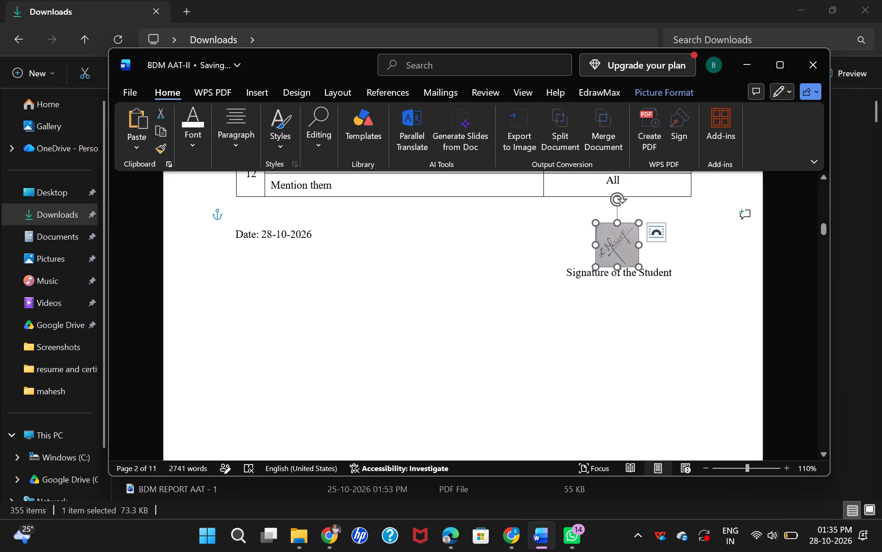
{"action": "left_click_drag", "start_coordinate": [556, 247], "coordinate": [532, 247]}
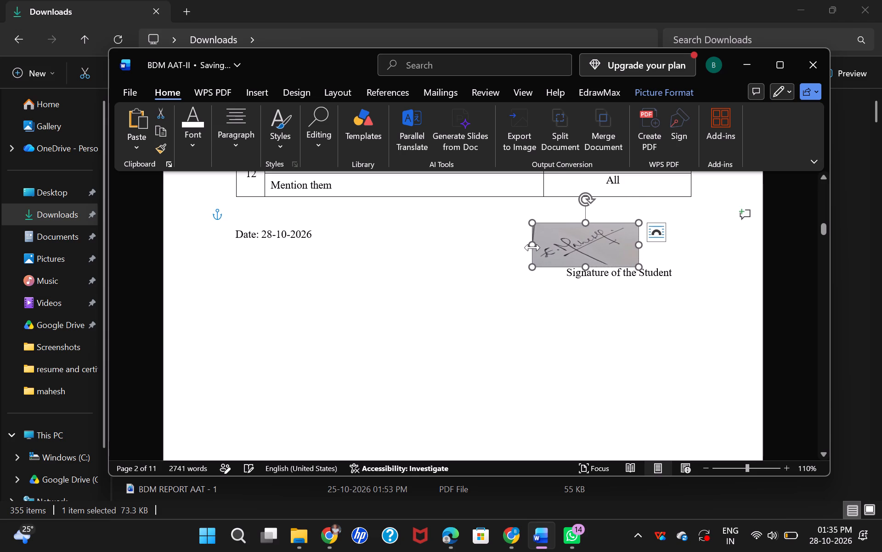
{"action": "left_click_drag", "start_coordinate": [637, 245], "coordinate": [655, 245]}
{"action": "left_click_drag", "start_coordinate": [586, 242], "coordinate": [612, 237]}
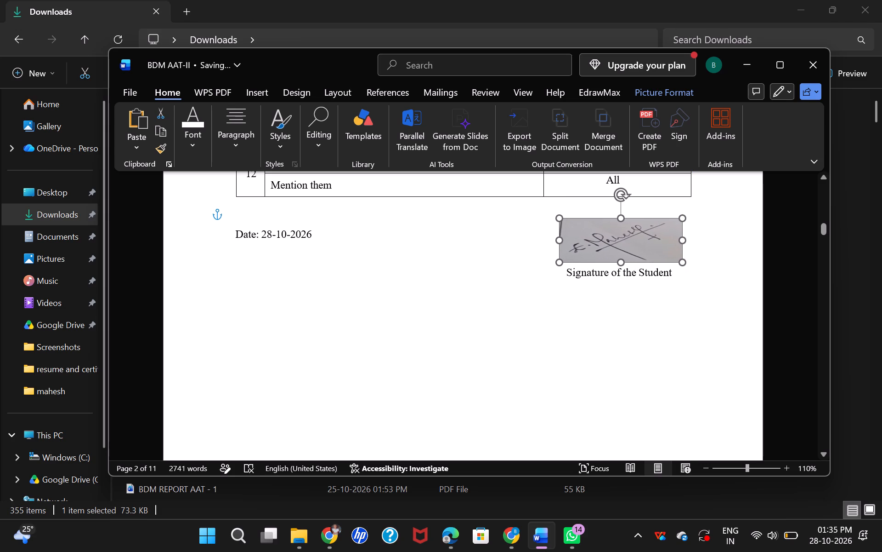
{"action": "left_click_drag", "start_coordinate": [612, 237], "coordinate": [612, 237]}
{"action": "left_click", "coordinate": [532, 379]}
Review the self-assessment form from the signature block back through the Course Outcomes and competency profiles to the student details.
{"action": "scroll", "coordinate": [442, 320], "scroll_direction": "up", "scroll_amount": 1}
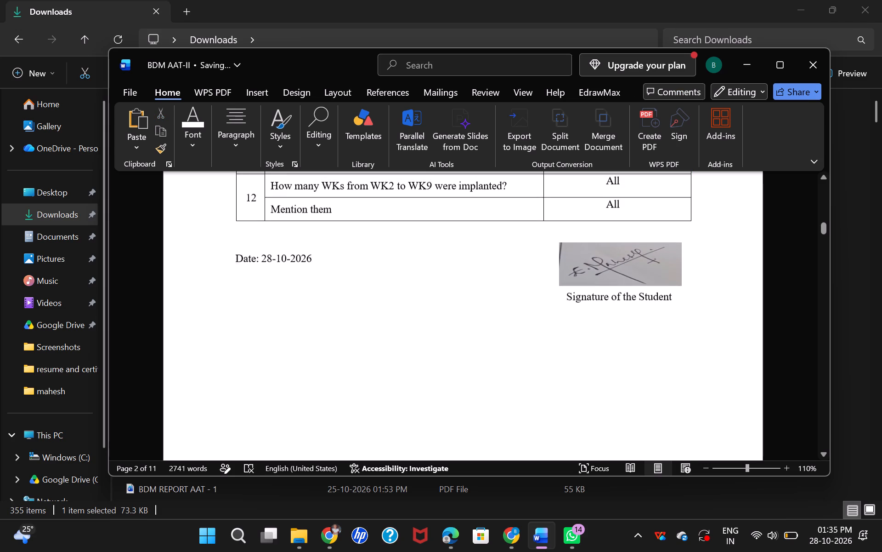
{"action": "scroll", "coordinate": [442, 320], "scroll_direction": "up", "scroll_amount": 2}
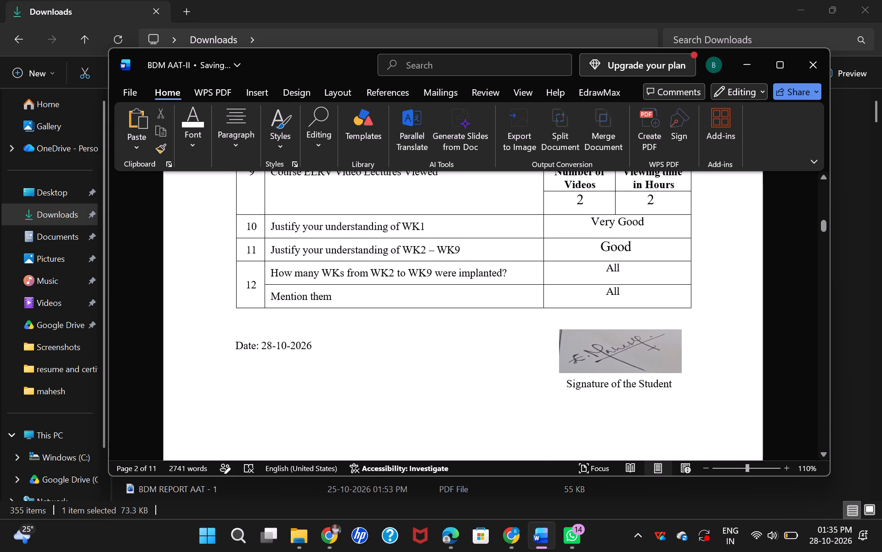
{"action": "scroll", "coordinate": [442, 320], "scroll_direction": "up", "scroll_amount": 2}
{"action": "scroll", "coordinate": [442, 320], "scroll_direction": "down", "scroll_amount": 1}
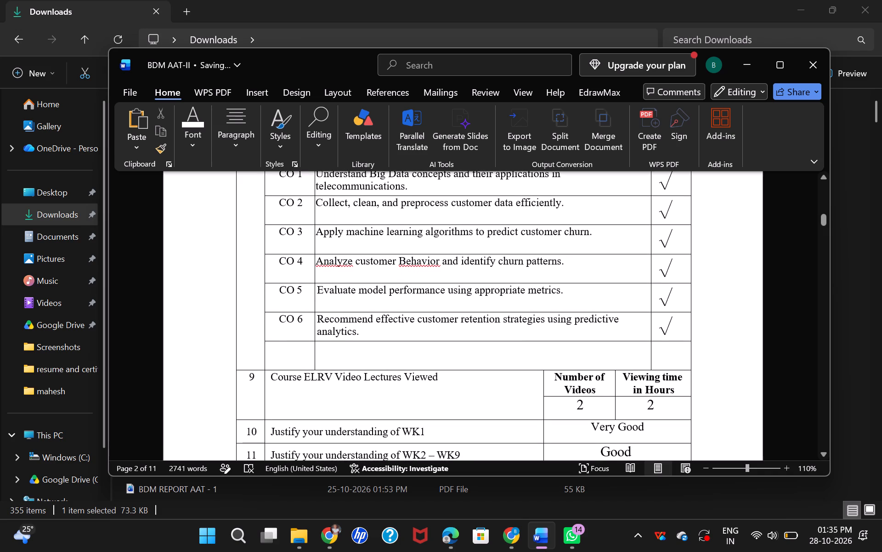
{"action": "scroll", "coordinate": [526, 290], "scroll_direction": "up", "scroll_amount": 9}
{"action": "scroll", "coordinate": [526, 290], "scroll_direction": "down", "scroll_amount": 1}
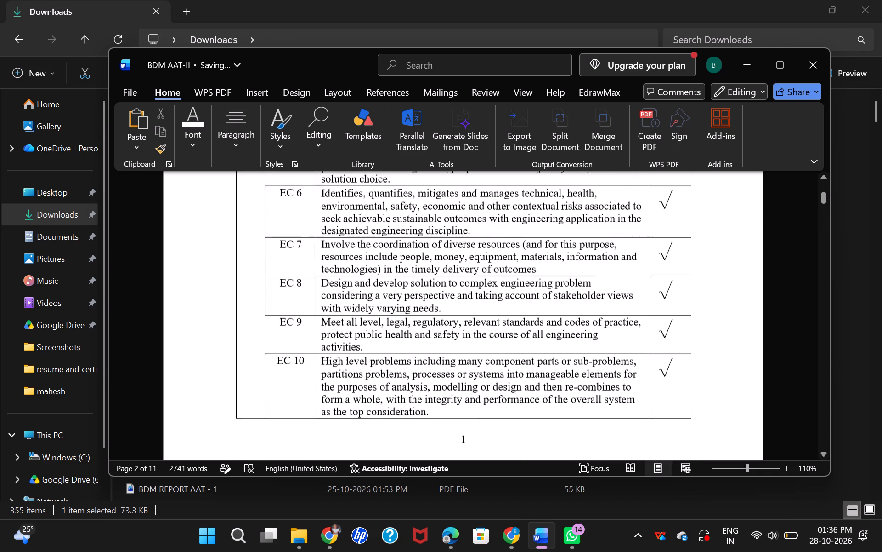
{"action": "scroll", "coordinate": [526, 290], "scroll_direction": "up", "scroll_amount": 3}
{"action": "scroll", "coordinate": [565, 389], "scroll_direction": "down", "scroll_amount": 1}
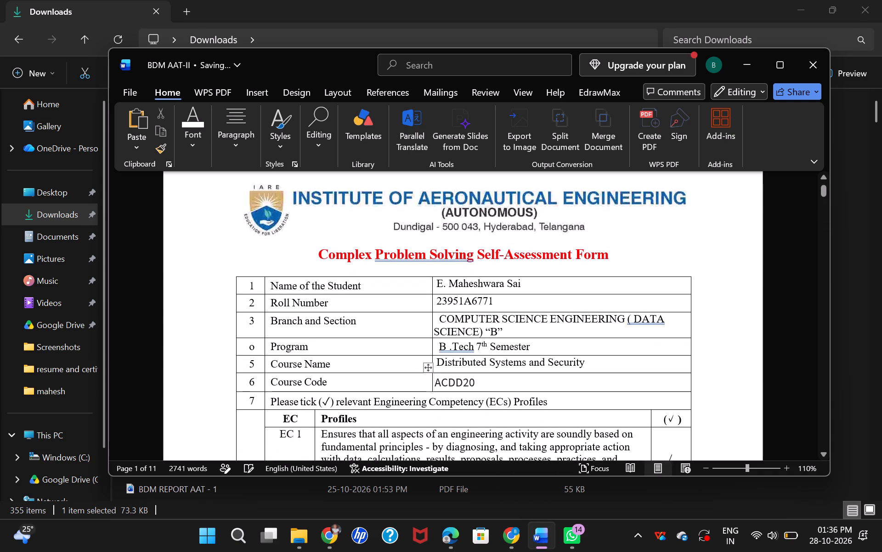
Try to indent the second line of the Branch and Section entry with two spaces before "SCIENCE".
{"action": "left_click", "coordinate": [435, 326]}
{"action": "key", "text": "space"}
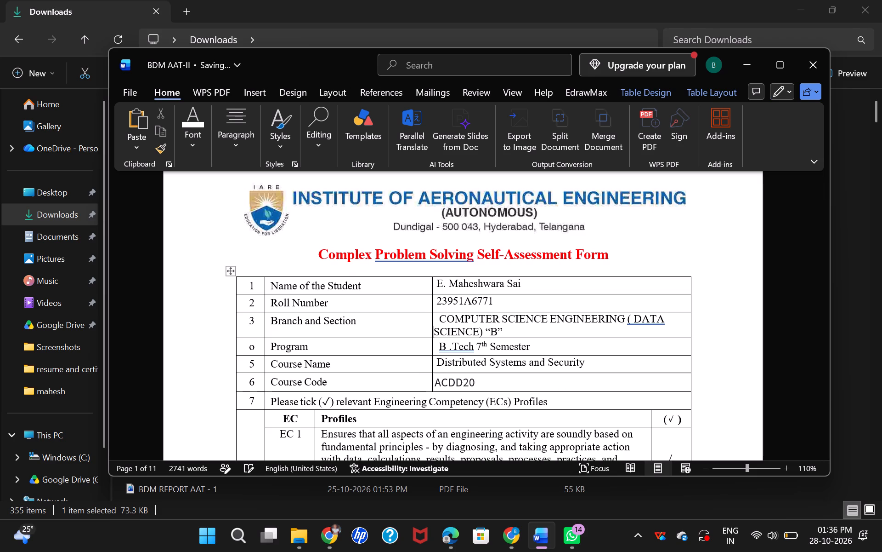
{"action": "key", "text": "space"}
Delete the word "churn" from the CO 4 course outcome in the self-assessment table.
{"action": "scroll", "coordinate": [513, 308], "scroll_direction": "down", "scroll_amount": 1}
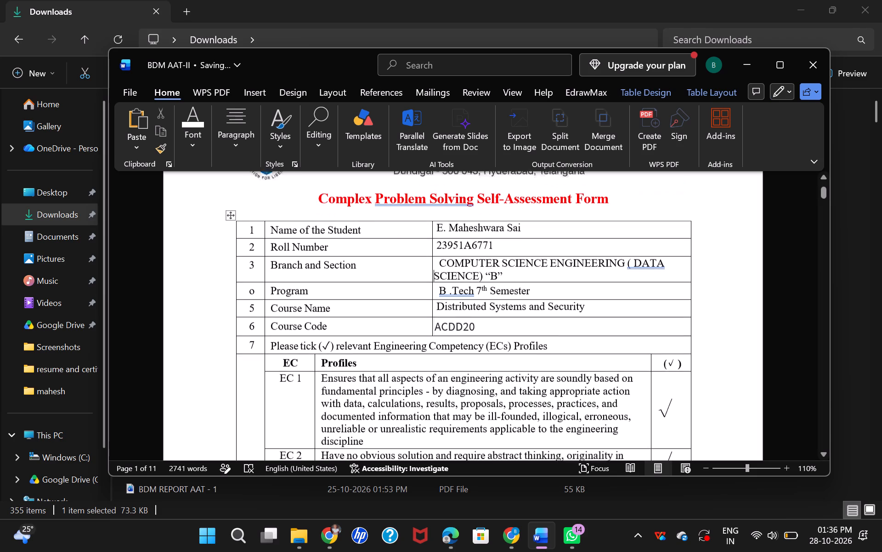
{"action": "scroll", "coordinate": [513, 308], "scroll_direction": "down", "scroll_amount": 5}
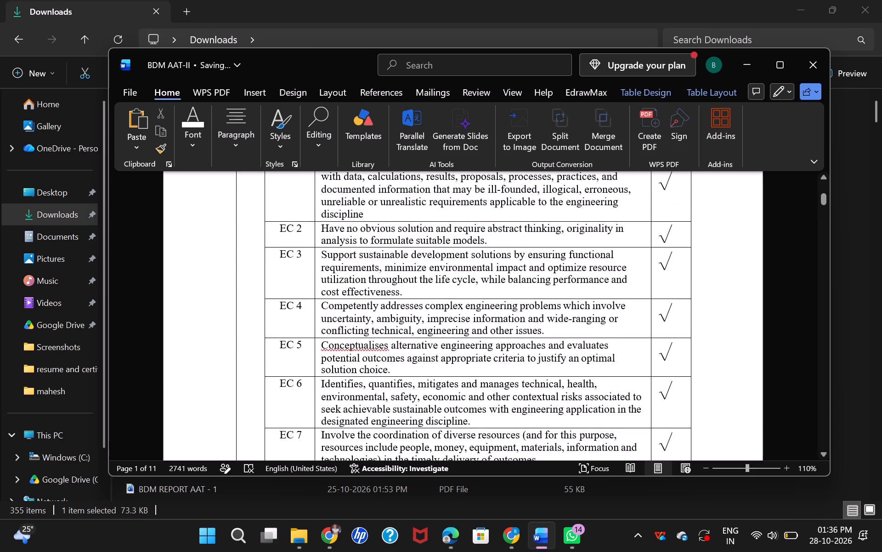
{"action": "scroll", "coordinate": [477, 356], "scroll_direction": "down", "scroll_amount": 7}
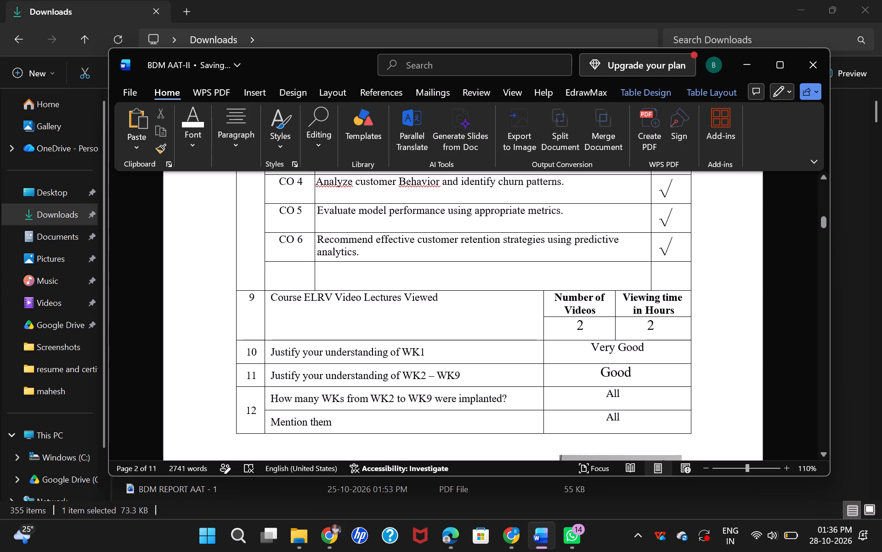
{"action": "left_click", "coordinate": [528, 180]}
{"action": "key", "text": "BackSpace"}
{"action": "key", "text": "BackSpace"}
{"action": "key", "text": "BackSpace"}
{"action": "key", "text": "BackSpace"}
{"action": "key", "text": "BackSpace"}
{"action": "key", "text": "BackSpace"}
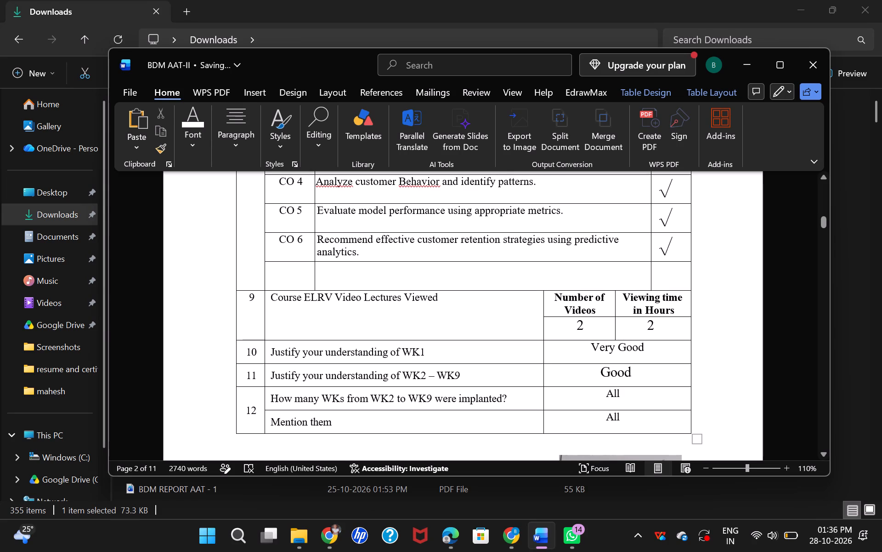
Look over the signature block, the contents page and the opening of the report body.
{"action": "scroll", "coordinate": [533, 302], "scroll_direction": "down", "scroll_amount": 5}
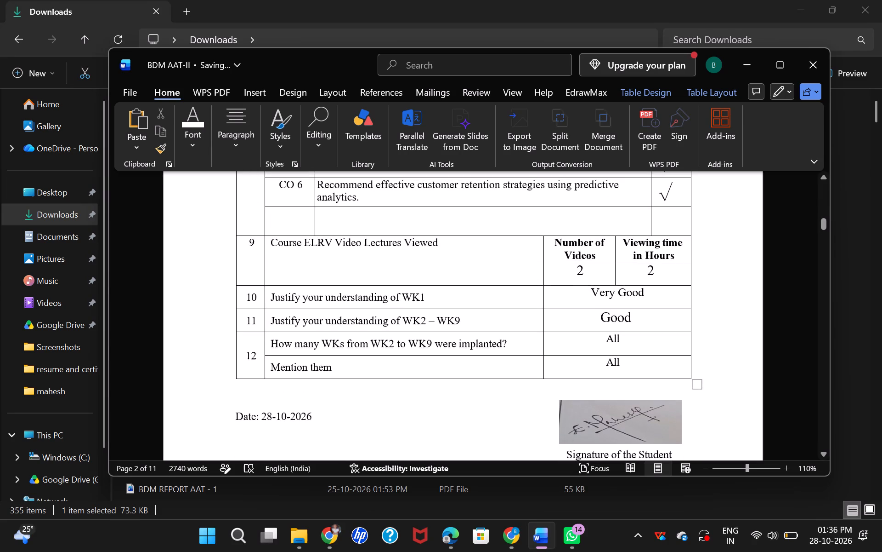
{"action": "scroll", "coordinate": [533, 302], "scroll_direction": "down", "scroll_amount": 4}
{"action": "scroll", "coordinate": [533, 302], "scroll_direction": "up", "scroll_amount": 2}
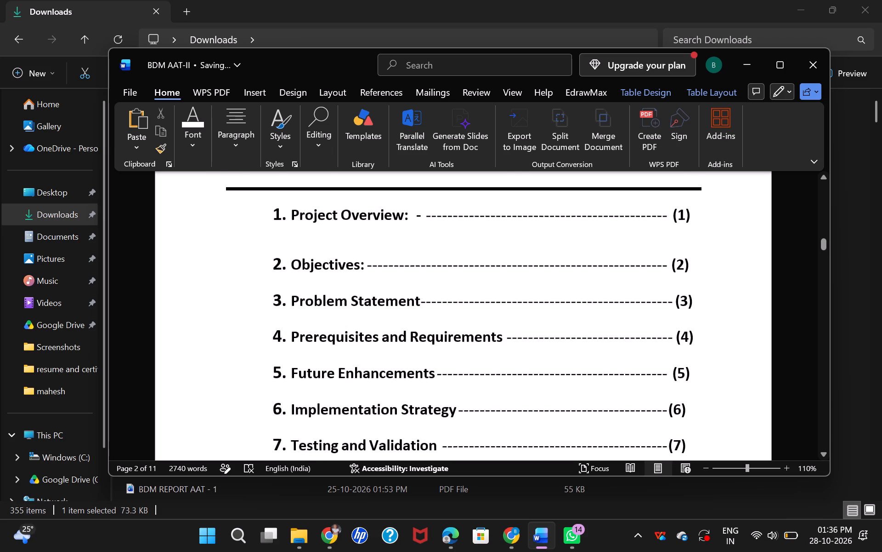
{"action": "scroll", "coordinate": [533, 302], "scroll_direction": "up", "scroll_amount": 1}
{"action": "scroll", "coordinate": [533, 302], "scroll_direction": "down", "scroll_amount": 4}
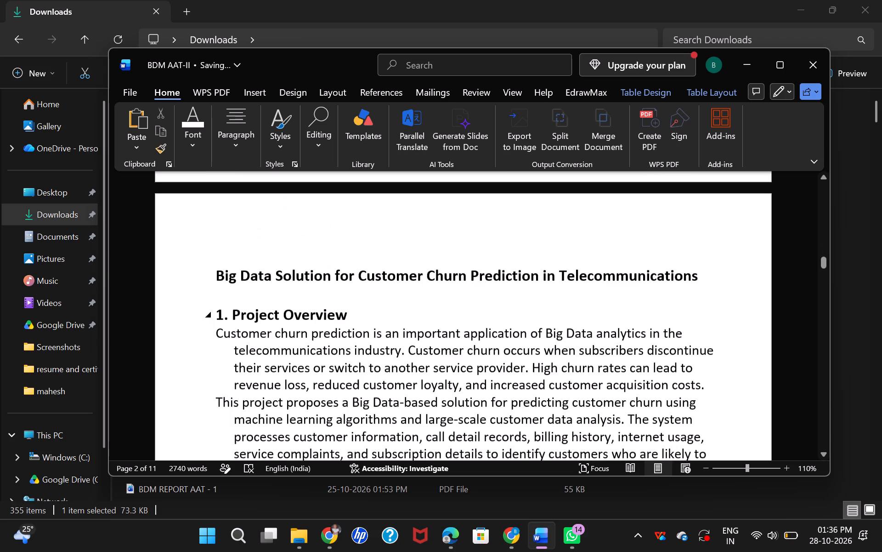
{"action": "scroll", "coordinate": [533, 302], "scroll_direction": "down", "scroll_amount": 2}
{"action": "scroll", "coordinate": [533, 302], "scroll_direction": "up", "scroll_amount": 7}
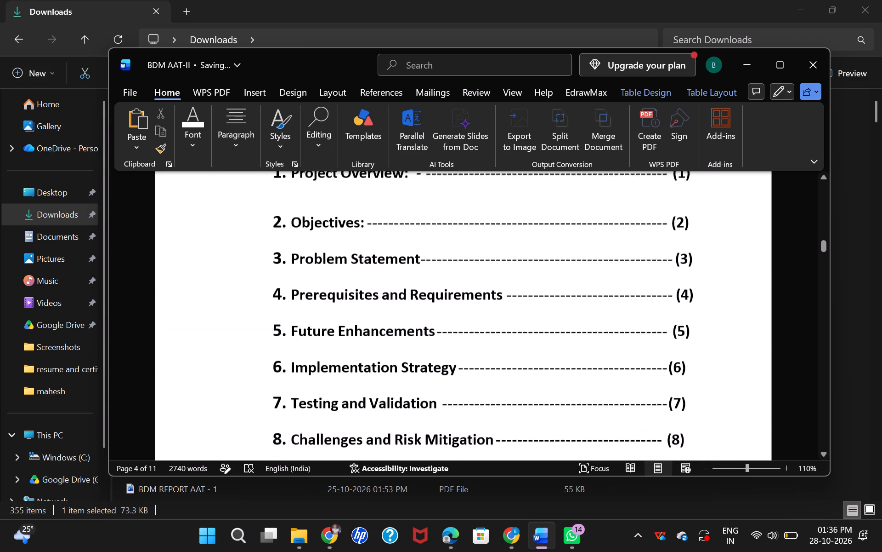
{"action": "scroll", "coordinate": [533, 302], "scroll_direction": "up", "scroll_amount": 1}
Copy the contents list from "Project Overview" through "Key Takeways" on the contents page.
{"action": "scroll", "coordinate": [533, 302], "scroll_direction": "down", "scroll_amount": 1}
{"action": "scroll", "coordinate": [533, 302], "scroll_direction": "down", "scroll_amount": 2, "text": "ctrl"}
{"action": "scroll", "coordinate": [476, 259], "scroll_direction": "up", "scroll_amount": 1}
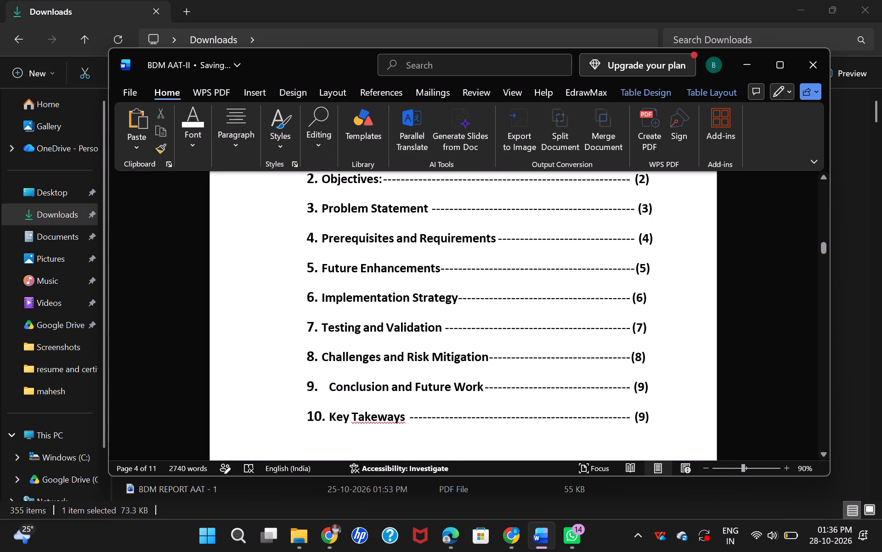
{"action": "scroll", "coordinate": [476, 259], "scroll_direction": "up", "scroll_amount": 1}
{"action": "left_click_drag", "start_coordinate": [305, 217], "coordinate": [341, 404]}
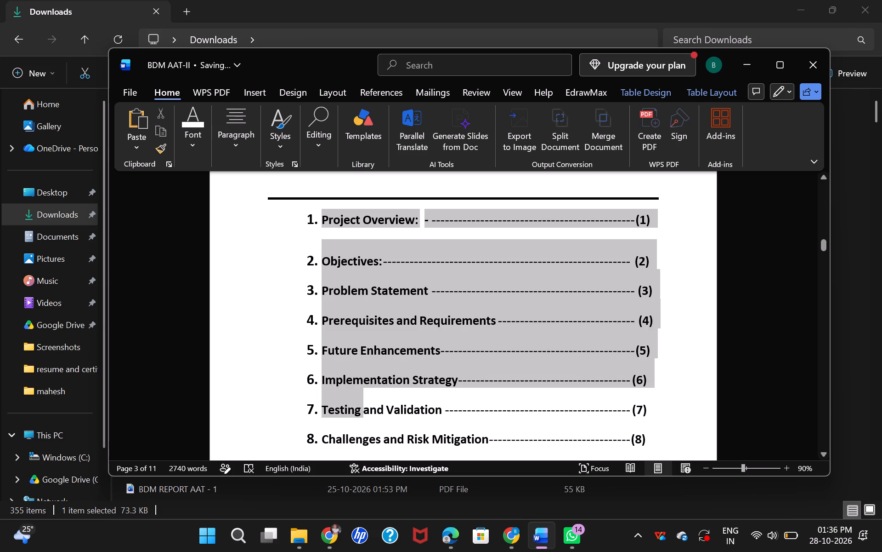
{"action": "left_click_drag", "start_coordinate": [341, 404], "coordinate": [427, 394]}
{"action": "key", "text": "ctrl+c"}
{"action": "left_click", "coordinate": [503, 425]}
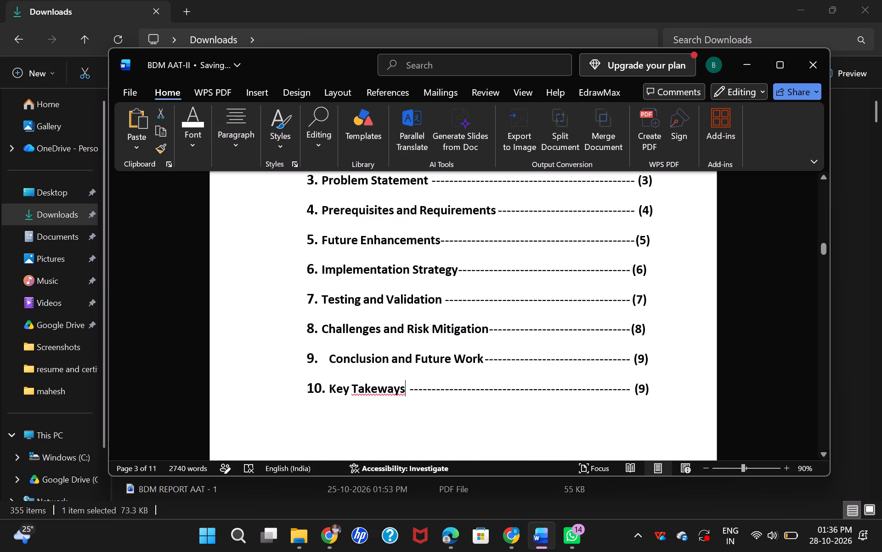
Delete the whole old report body, from the "Big Data Solution for Customer Churn Prediction in Telecommunications" title to the end of the document.
{"action": "scroll", "coordinate": [449, 409], "scroll_direction": "down", "scroll_amount": 4}
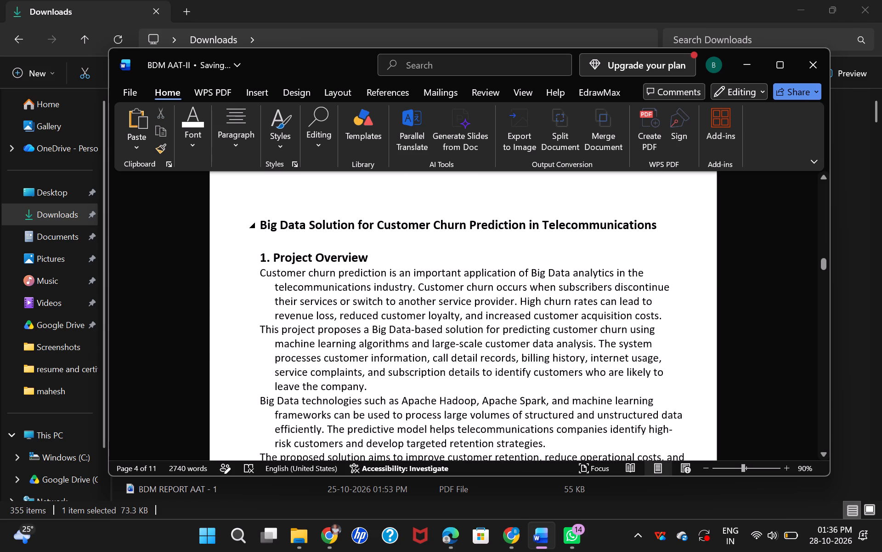
{"action": "left_click_drag", "start_coordinate": [261, 223], "coordinate": [288, 473]}
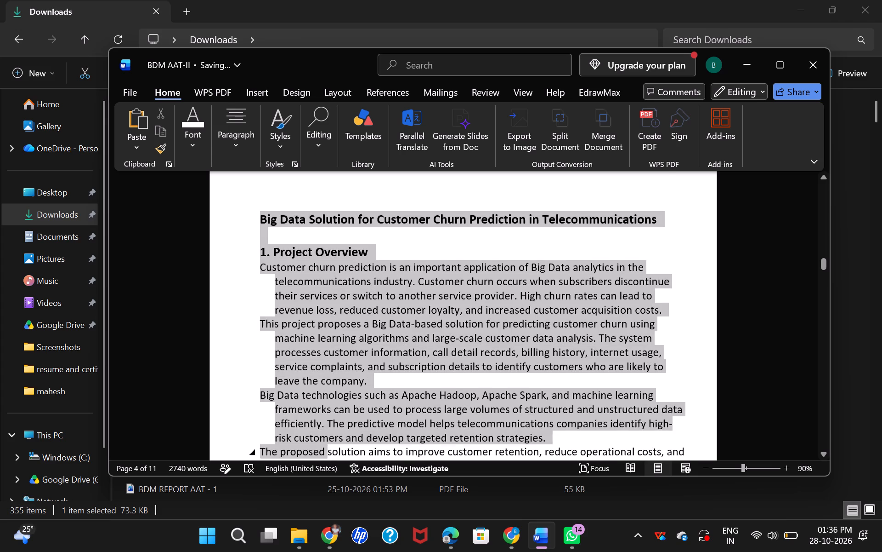
{"action": "left_click_drag", "start_coordinate": [288, 473], "coordinate": [286, 492]}
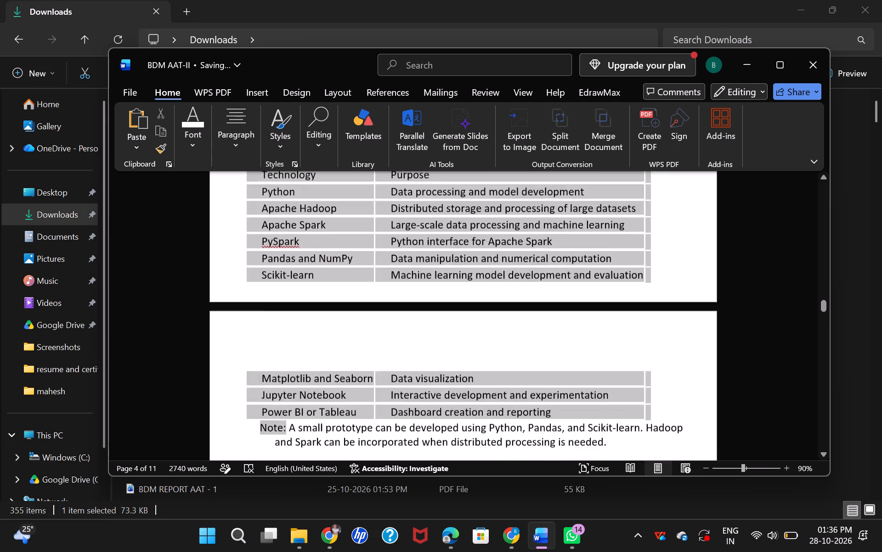
{"action": "left_click_drag", "start_coordinate": [286, 492], "coordinate": [286, 492]}
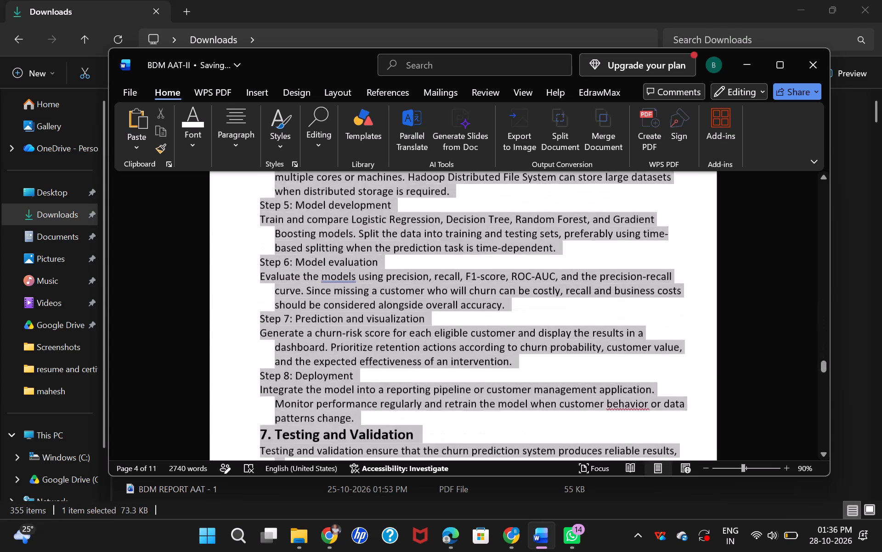
{"action": "left_click_drag", "start_coordinate": [286, 492], "coordinate": [286, 492]}
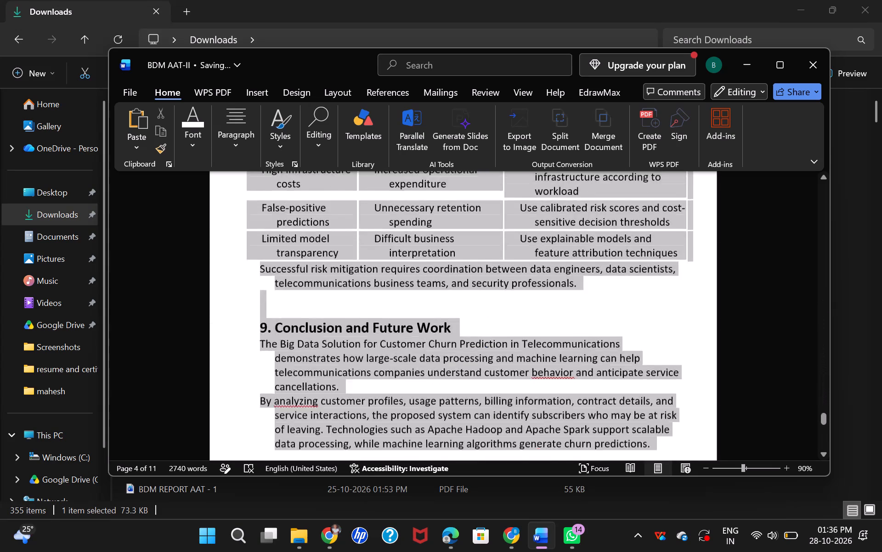
{"action": "left_click_drag", "start_coordinate": [286, 492], "coordinate": [286, 491]}
{"action": "key", "text": "BackSpace"}
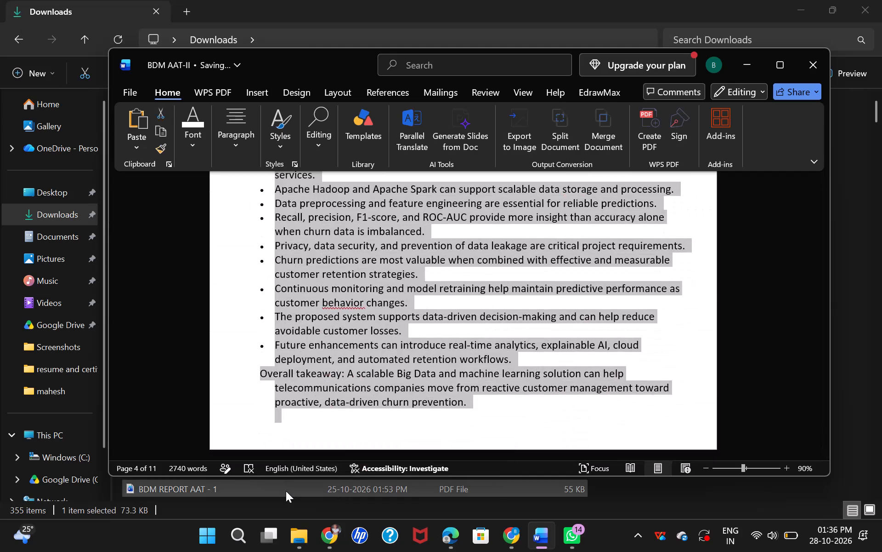
{"action": "left_click", "coordinate": [345, 370]}
{"action": "scroll", "coordinate": [345, 370], "scroll_direction": "up", "scroll_amount": 1}
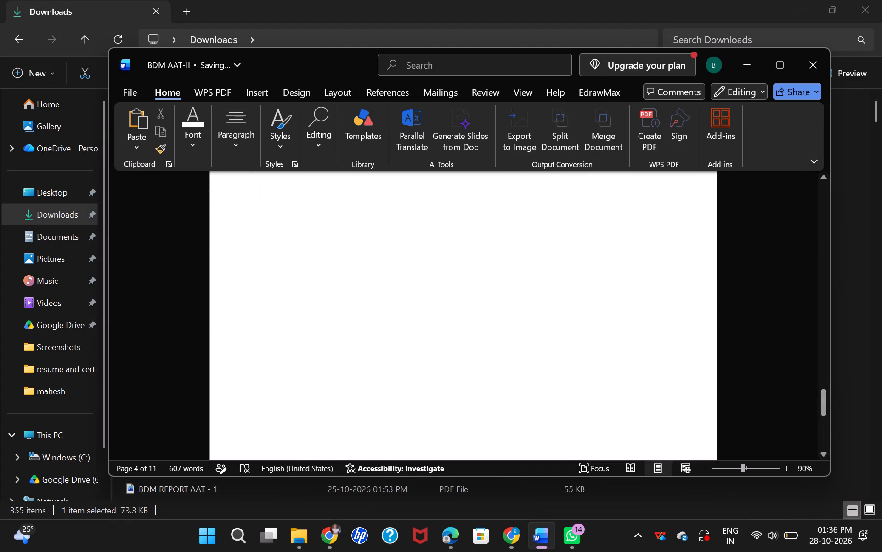
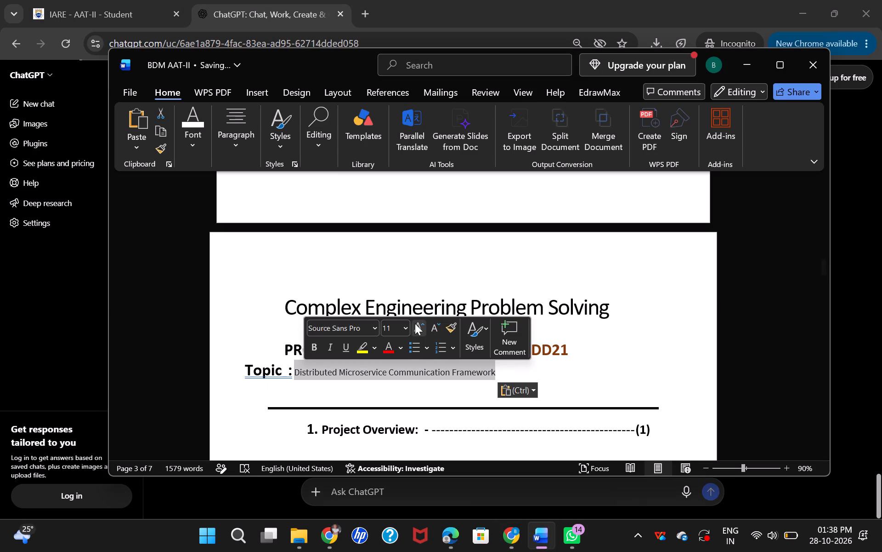
{"action": "left_click", "coordinate": [415, 323]}
{"action": "left_click", "coordinate": [415, 323]}
{"action": "left_click", "coordinate": [516, 431]}
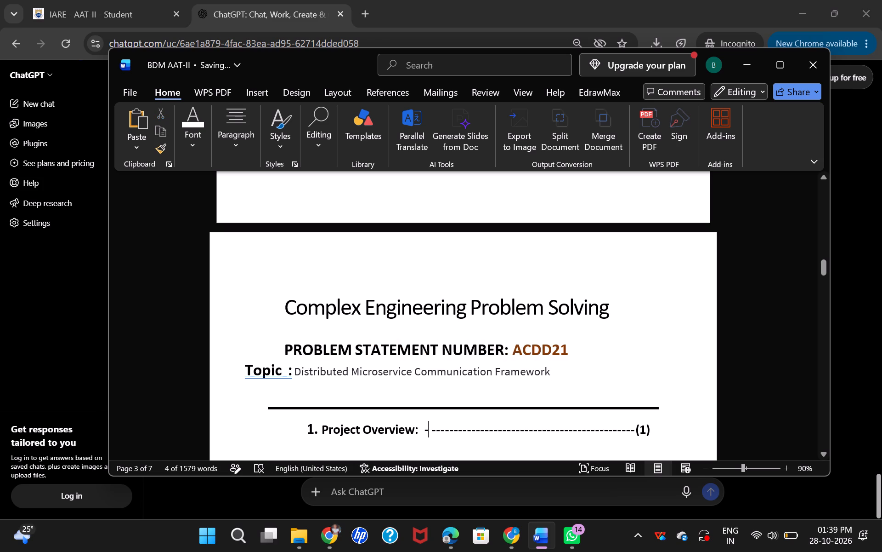
Change the problem statement number above the topic to ACDD20.
{"action": "left_click", "coordinate": [574, 349]}
{"action": "key", "text": "BackSpace"}
{"action": "key", "text": "0"}
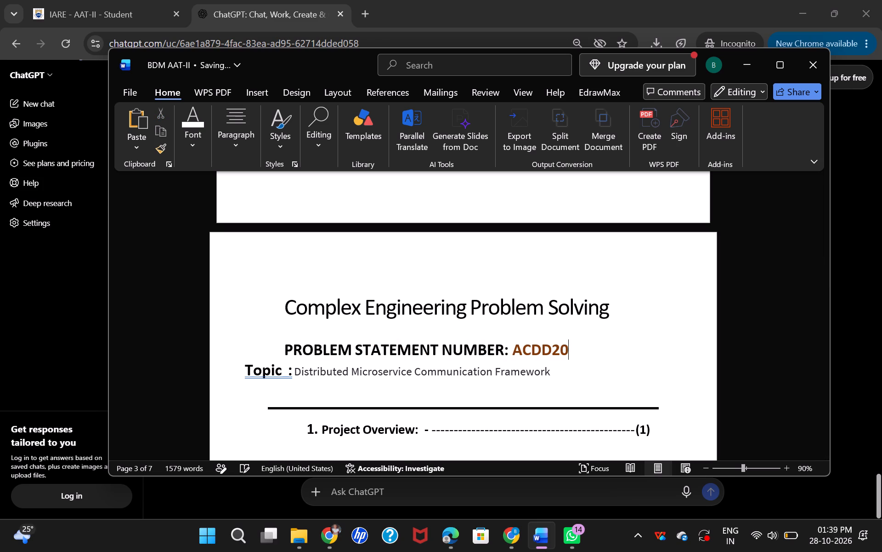
Remove the bold formatting from the three body paragraphs under "1. Project Overview (1)" in the pasted report.
{"action": "scroll", "coordinate": [625, 340], "scroll_direction": "down", "scroll_amount": 6}
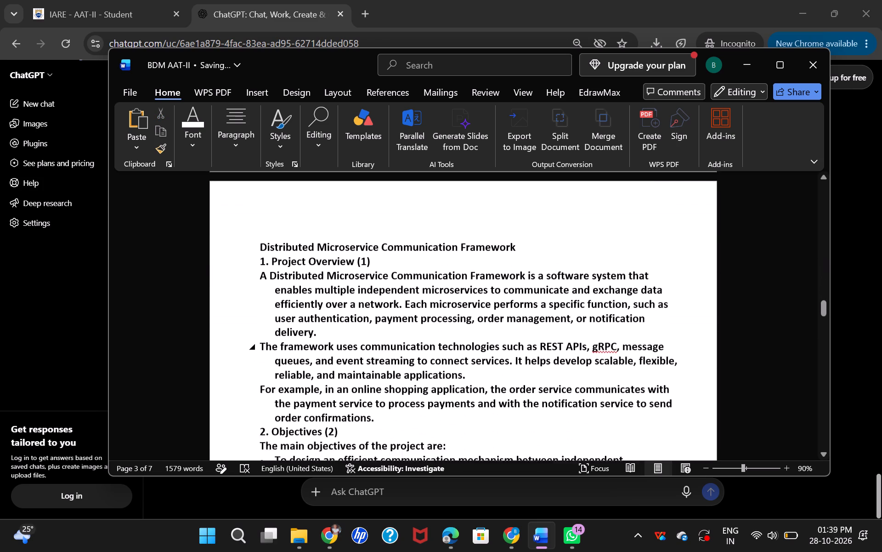
{"action": "scroll", "coordinate": [625, 340], "scroll_direction": "down", "scroll_amount": 1}
{"action": "scroll", "coordinate": [333, 251], "scroll_direction": "down", "scroll_amount": 1}
{"action": "scroll", "coordinate": [301, 274], "scroll_direction": "up", "scroll_amount": 1}
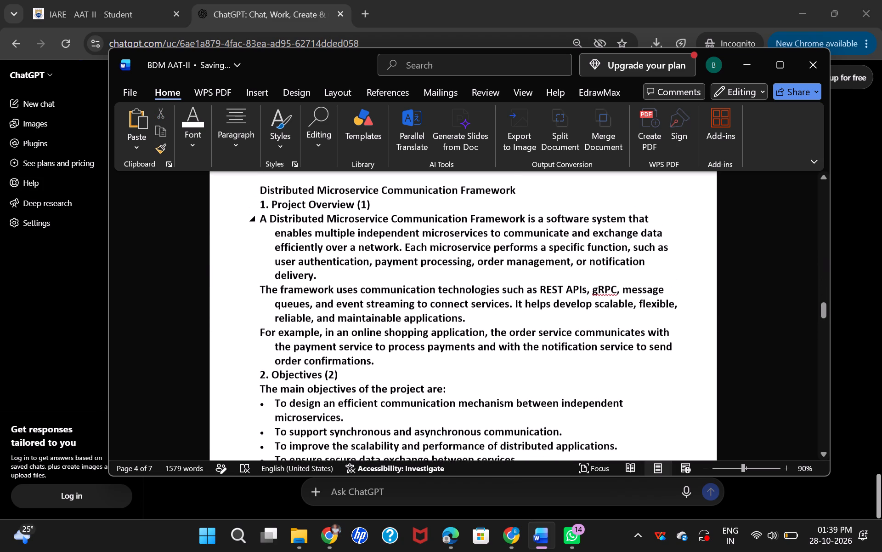
{"action": "left_click_drag", "start_coordinate": [260, 223], "coordinate": [372, 348]}
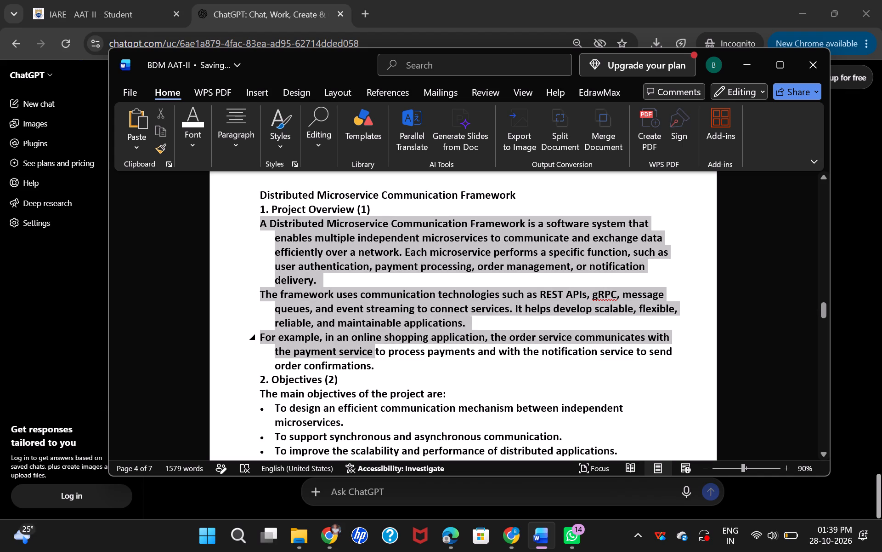
{"action": "left_click_drag", "start_coordinate": [372, 348], "coordinate": [379, 364]}
{"action": "left_click", "coordinate": [392, 345]}
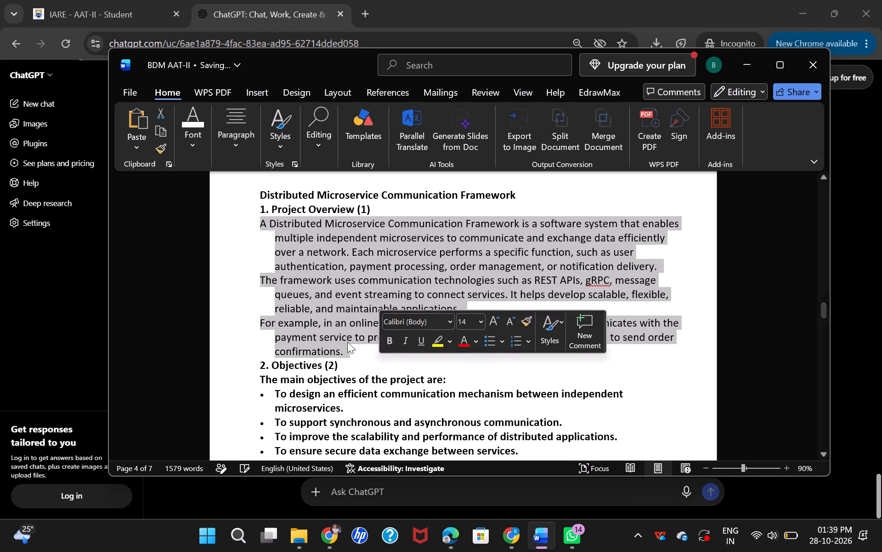
{"action": "left_click", "coordinate": [313, 325]}
Insert two line breaks after the Project Overview text to separate it from the "2. Objectives (2)" heading.
{"action": "scroll", "coordinate": [313, 325], "scroll_direction": "down", "scroll_amount": 1}
{"action": "left_click", "coordinate": [354, 297]}
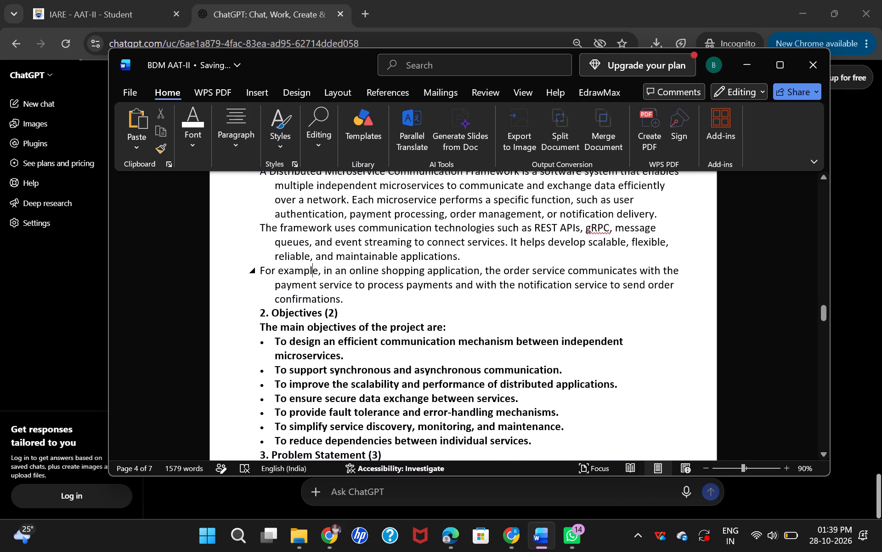
{"action": "key", "text": "Return"}
{"action": "key", "text": "Return"}
{"action": "scroll", "coordinate": [334, 313], "scroll_direction": "down", "scroll_amount": 2}
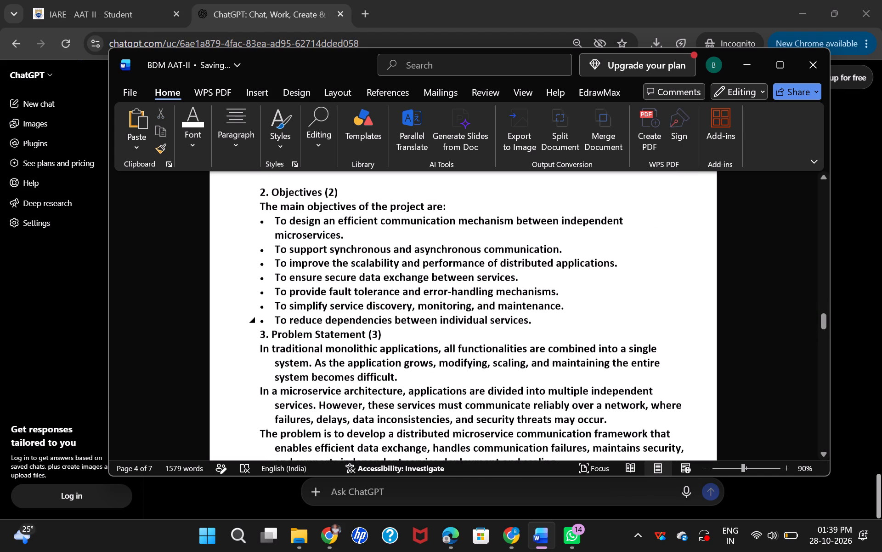
Remove the bold formatting from the introductory sentence and all bullets under "2. Objectives (2)".
{"action": "left_click_drag", "start_coordinate": [258, 203], "coordinate": [474, 308]}
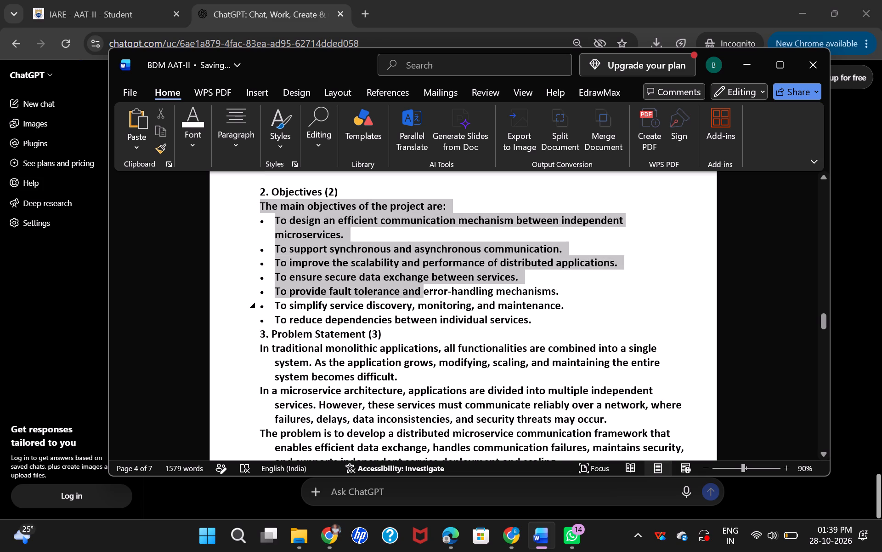
{"action": "left_click_drag", "start_coordinate": [474, 308], "coordinate": [535, 320]}
{"action": "left_click", "coordinate": [546, 296]}
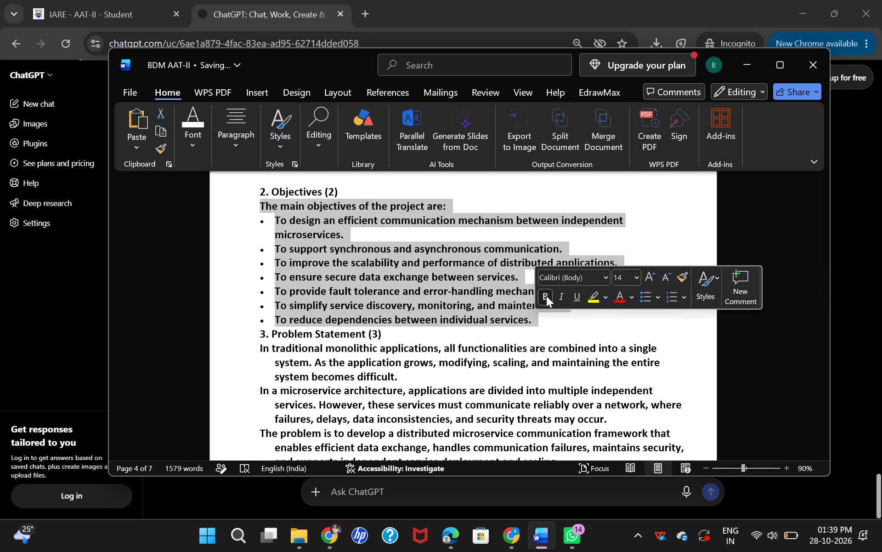
{"action": "left_click", "coordinate": [470, 286]}
Insert a blank line between the last objective bullet and the "3. Problem Statement (3)" heading.
{"action": "left_click", "coordinate": [535, 310]}
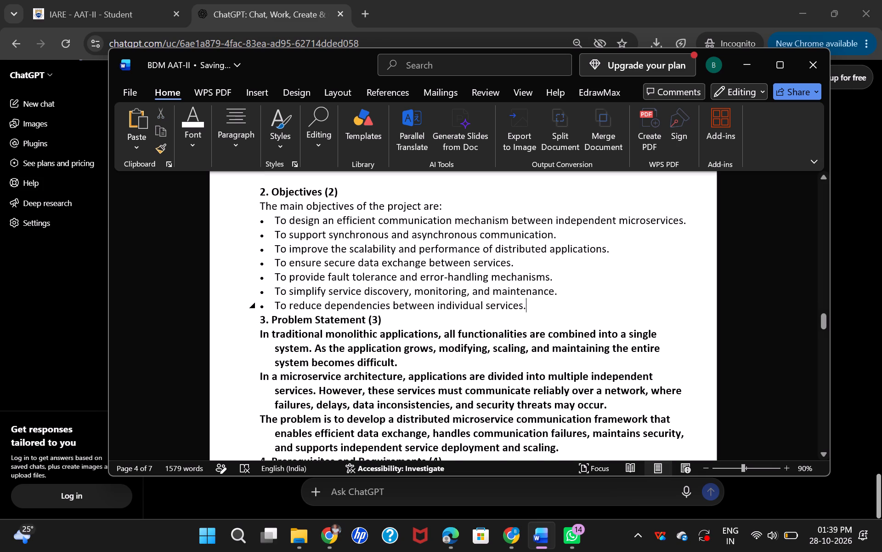
{"action": "key", "text": "Return"}
{"action": "key", "text": "Return"}
Remove the bold formatting from the three body paragraphs under "3. Problem Statement (3)".
{"action": "scroll", "coordinate": [477, 302], "scroll_direction": "down", "scroll_amount": 1}
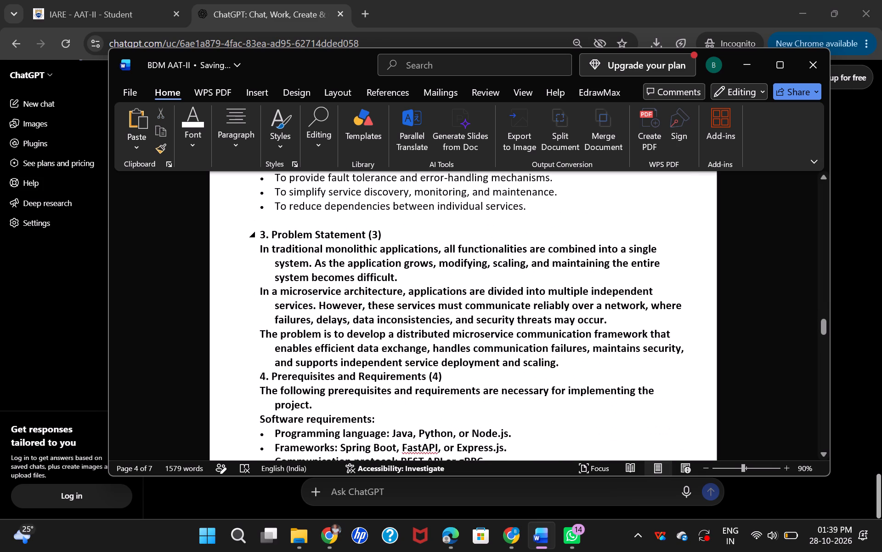
{"action": "left_click", "coordinate": [262, 249]}
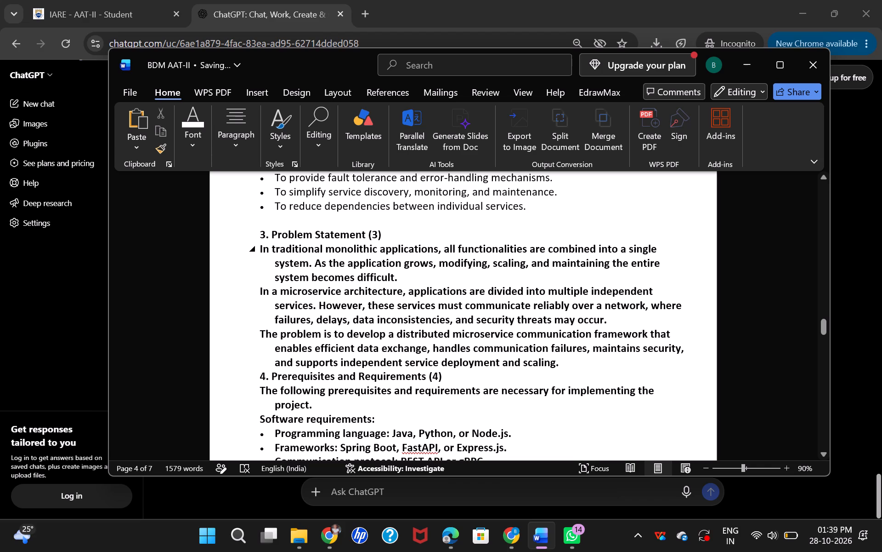
{"action": "left_click", "coordinate": [260, 249]}
{"action": "left_click_drag", "start_coordinate": [260, 247], "coordinate": [263, 248]}
{"action": "left_click_drag", "start_coordinate": [263, 248], "coordinate": [557, 361]}
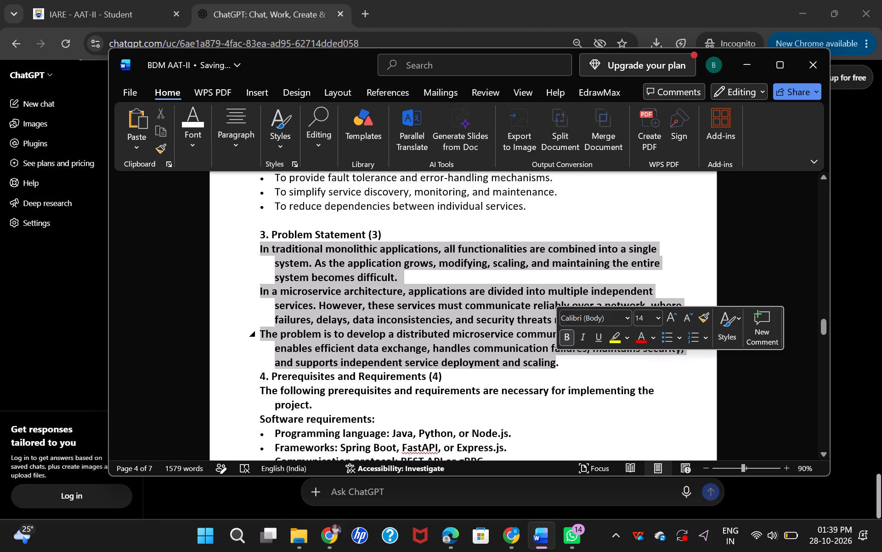
{"action": "left_click", "coordinate": [565, 341]}
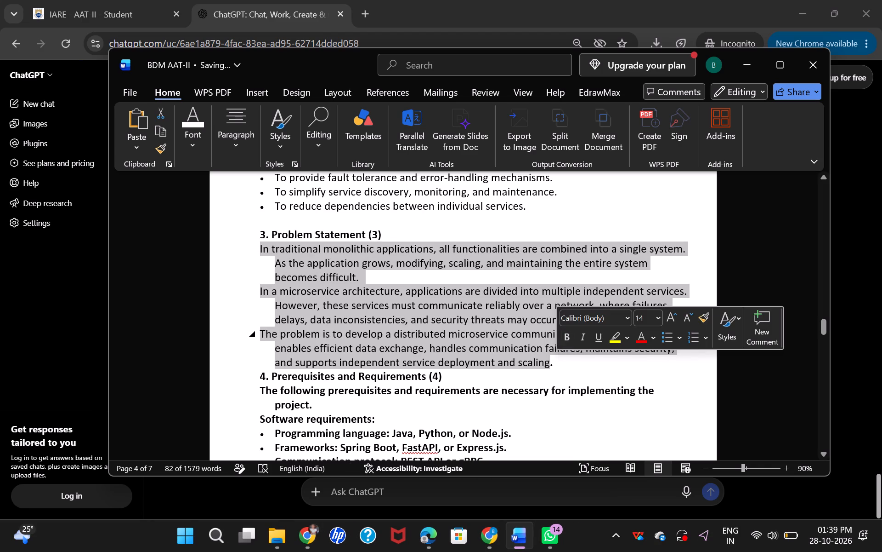
Insert two line breaks after the Problem Statement text to separate it from the "4. Prerequisites and Requirements (4)" heading.
{"action": "left_click", "coordinate": [559, 364]}
{"action": "key", "text": "Return"}
{"action": "key", "text": "Return"}
Maximize the document window and remove the bold formatting from all text under "4. Prerequisites and Requirements (4)", including the software, hardware and technical lists.
{"action": "scroll", "coordinate": [489, 334], "scroll_direction": "down", "scroll_amount": 3}
{"action": "scroll", "coordinate": [290, 228], "scroll_direction": "down", "scroll_amount": 1}
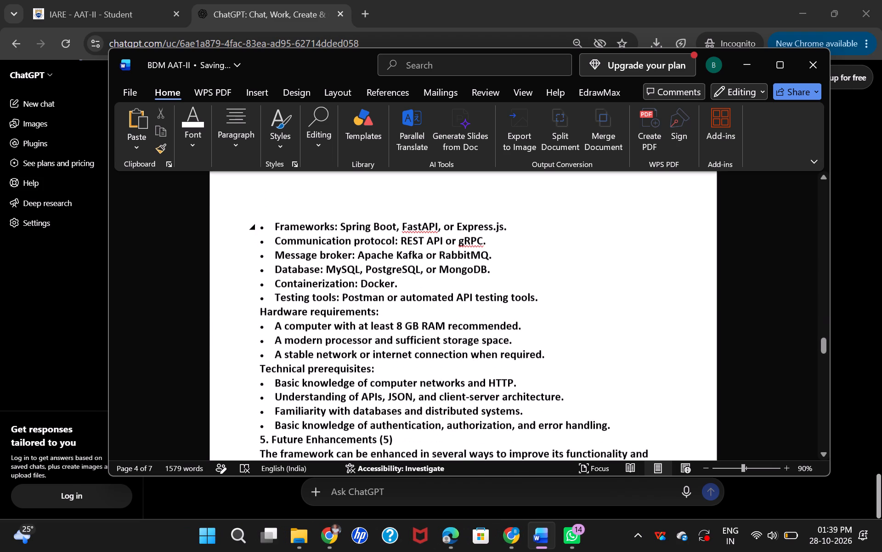
{"action": "scroll", "coordinate": [290, 228], "scroll_direction": "down", "scroll_amount": 1}
{"action": "scroll", "coordinate": [290, 228], "scroll_direction": "down", "scroll_amount": 1, "text": "ctrl"}
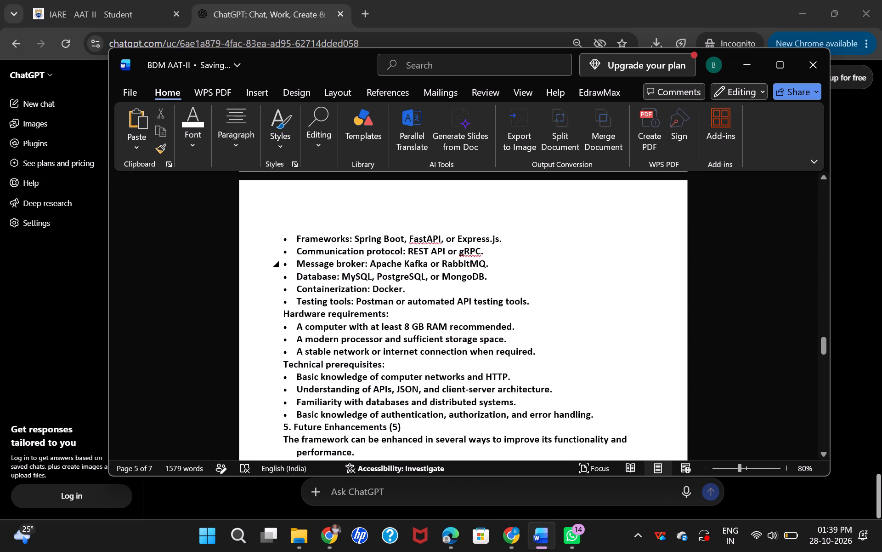
{"action": "scroll", "coordinate": [283, 269], "scroll_direction": "up", "scroll_amount": 1}
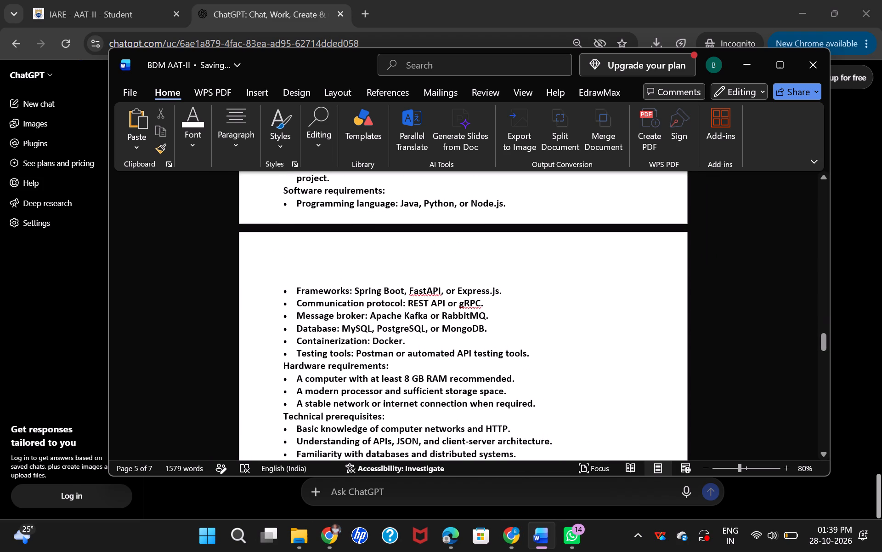
{"action": "scroll", "coordinate": [283, 269], "scroll_direction": "up", "scroll_amount": 1}
{"action": "left_click", "coordinate": [780, 72]}
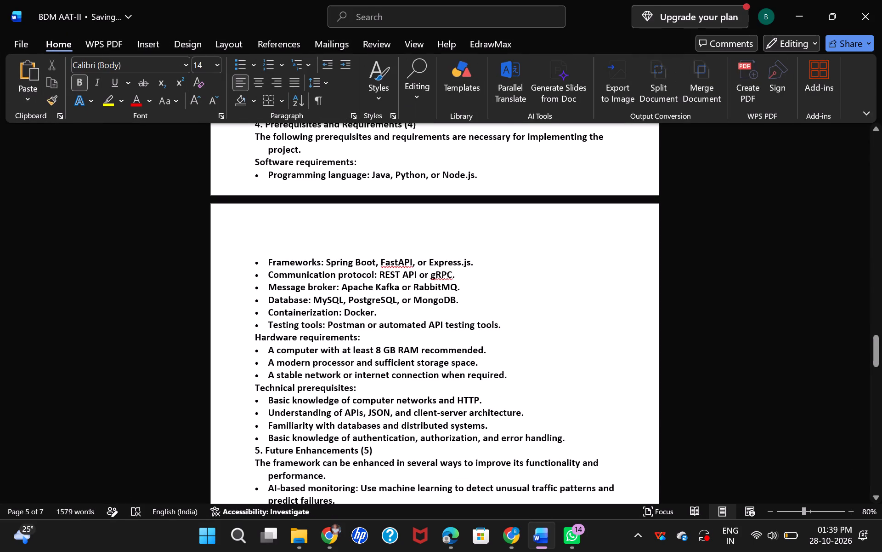
{"action": "scroll", "coordinate": [329, 212], "scroll_direction": "up", "scroll_amount": 1}
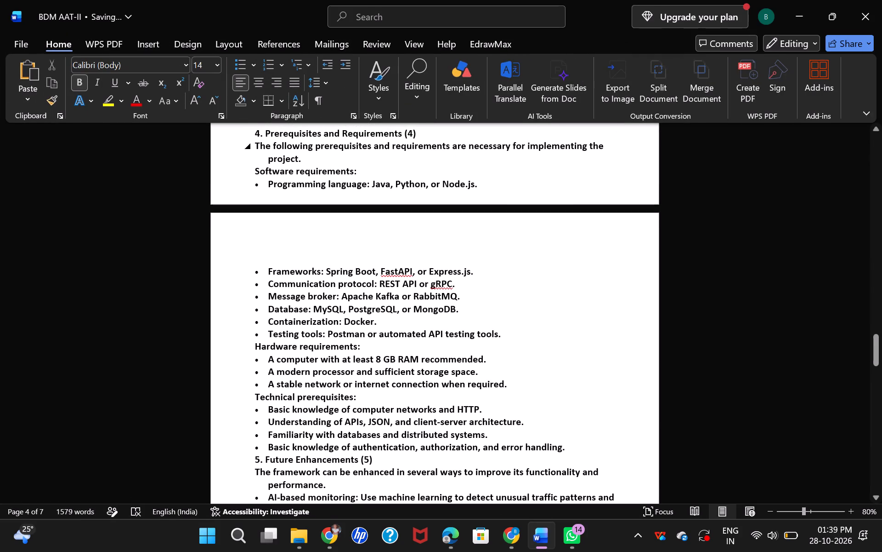
{"action": "left_click_drag", "start_coordinate": [256, 145], "coordinate": [509, 303]}
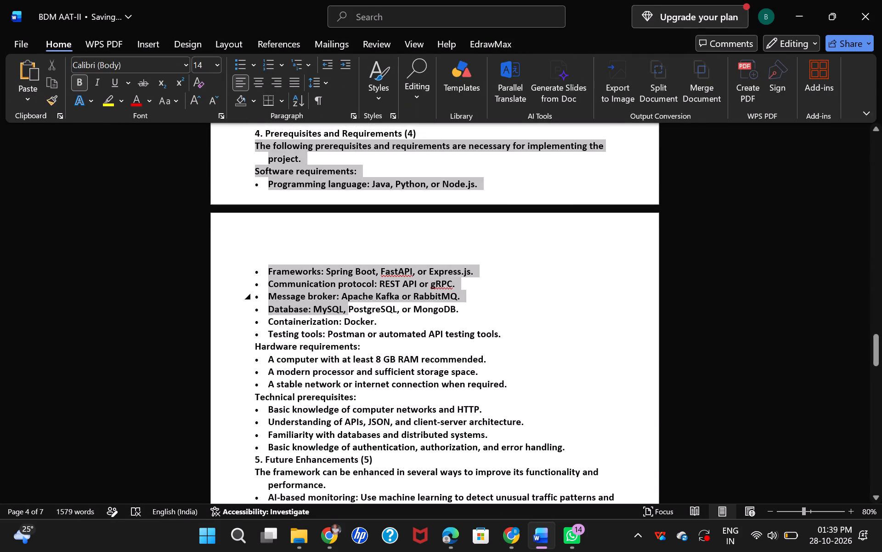
{"action": "left_click_drag", "start_coordinate": [509, 303], "coordinate": [567, 446]}
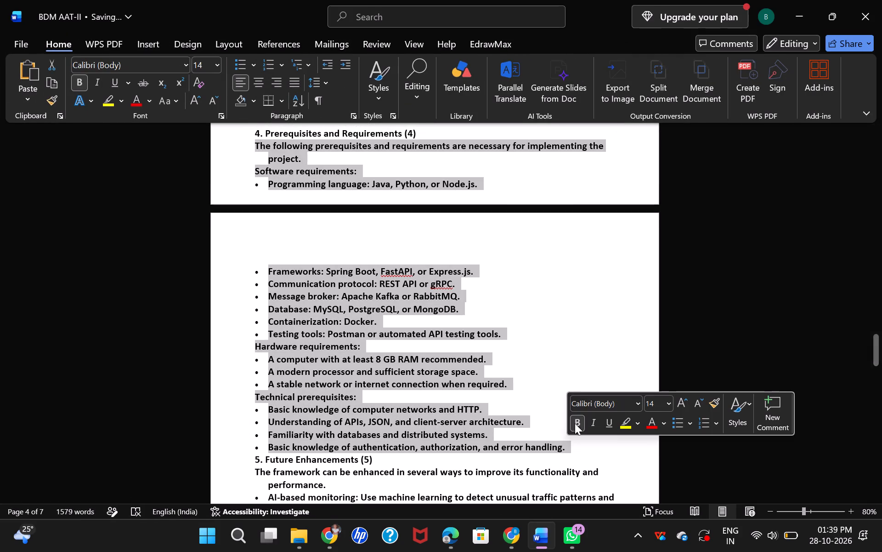
{"action": "left_click", "coordinate": [582, 422]}
Insert two blank lines between the last technical prerequisite bullet and the "5. Future Enhancements (5)" heading.
{"action": "left_click", "coordinate": [562, 435]}
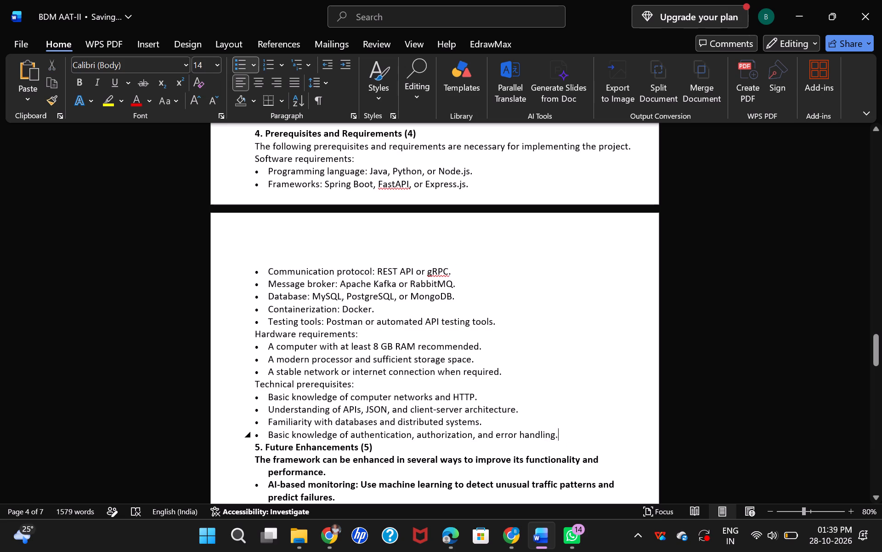
{"action": "key", "text": "Return"}
{"action": "key", "text": "Return"}
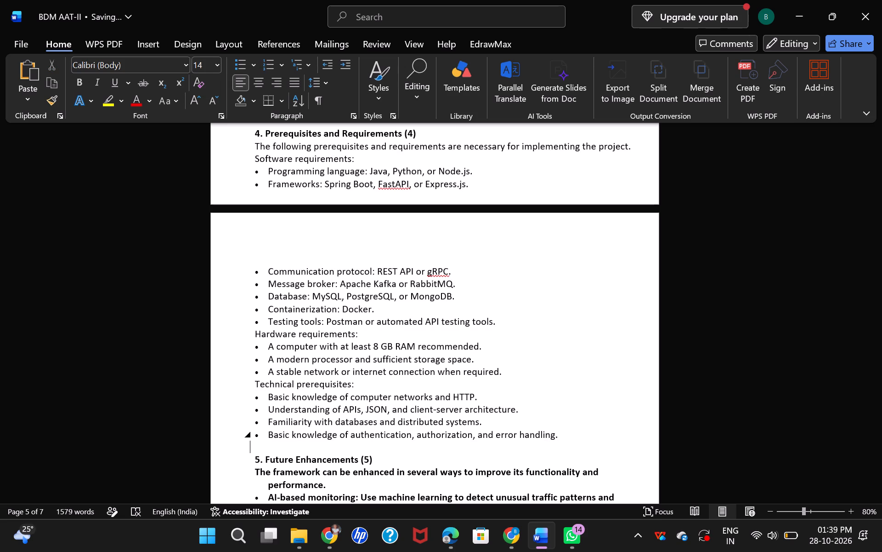
{"action": "key", "text": "Return"}
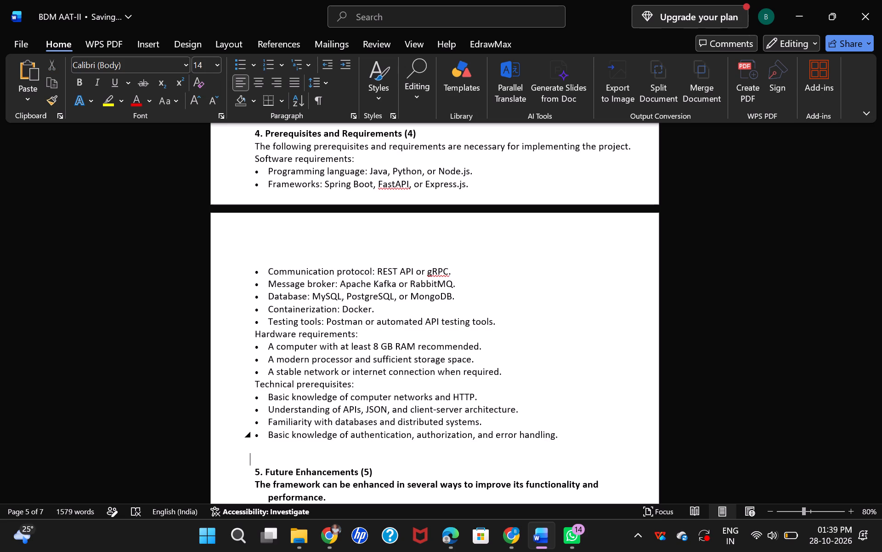
Remove the bold formatting from the introductory sentence and all bullets under "5. Future Enhancements (5)".
{"action": "scroll", "coordinate": [527, 422], "scroll_direction": "down", "scroll_amount": 2}
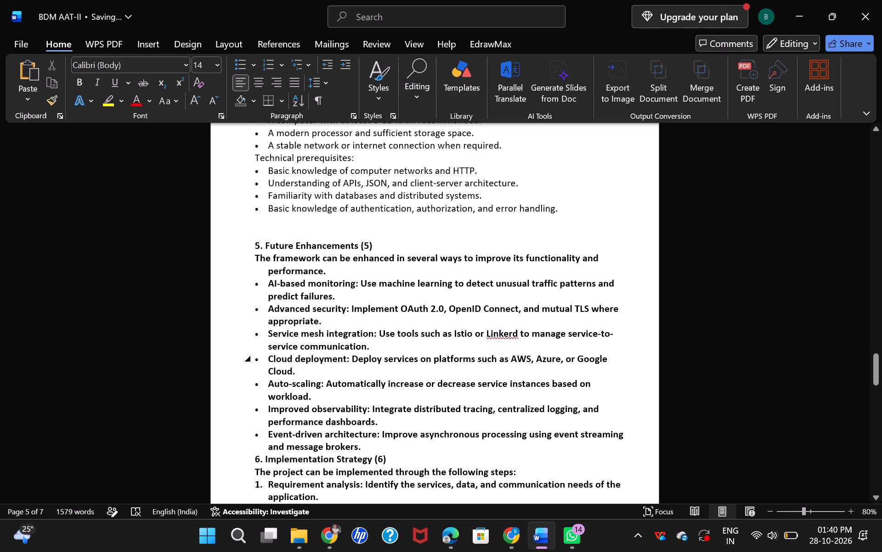
{"action": "scroll", "coordinate": [435, 361], "scroll_direction": "down", "scroll_amount": 1}
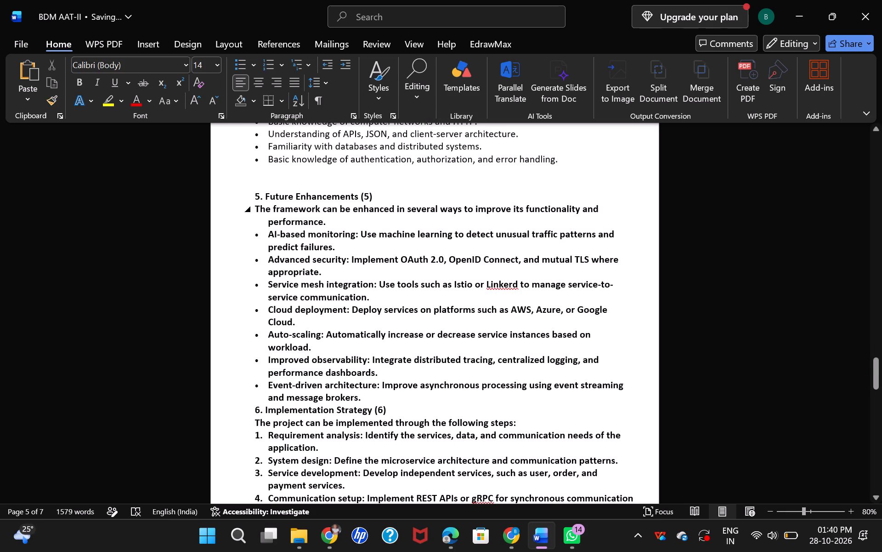
{"action": "left_click_drag", "start_coordinate": [255, 206], "coordinate": [400, 394]}
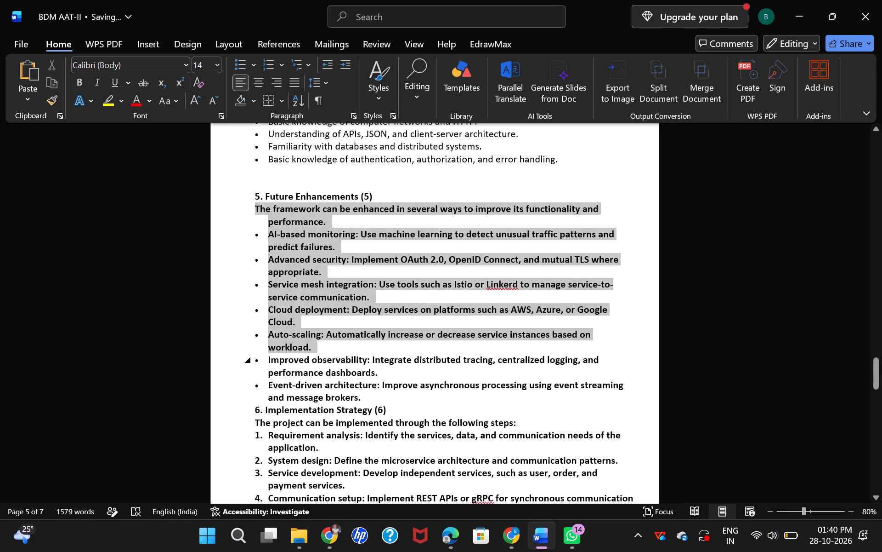
{"action": "left_click_drag", "start_coordinate": [400, 394], "coordinate": [404, 399]}
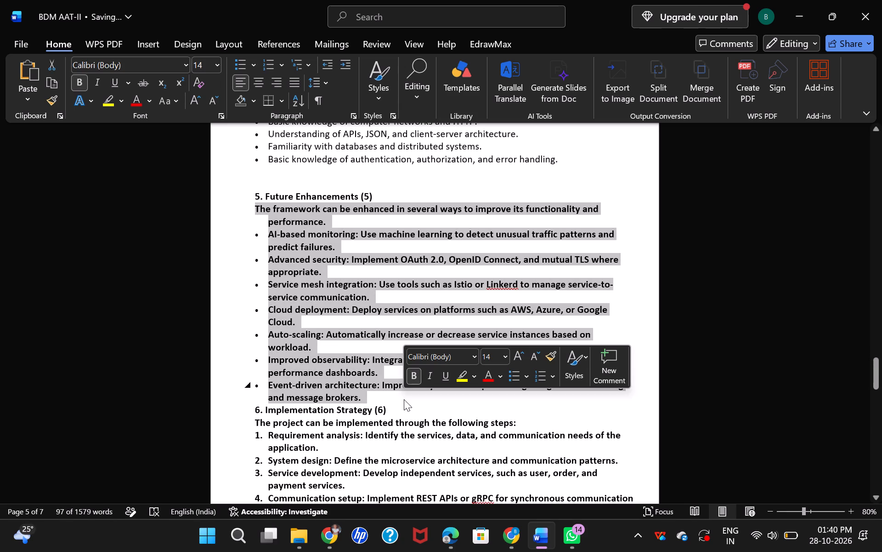
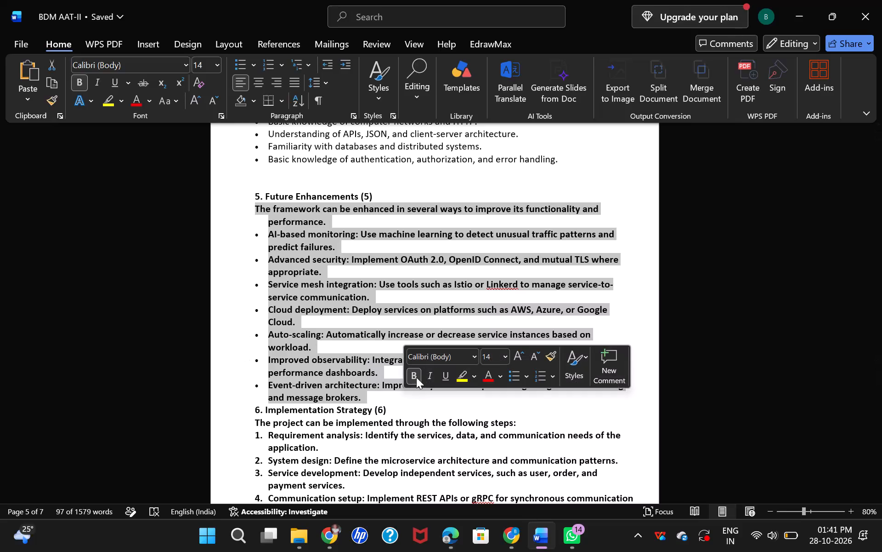
Unbold the selected Future Enhancements text and insert two blank lines before the "6. Implementation Strategy (6)" heading.
{"action": "left_click", "coordinate": [416, 377]}
{"action": "left_click", "coordinate": [374, 374]}
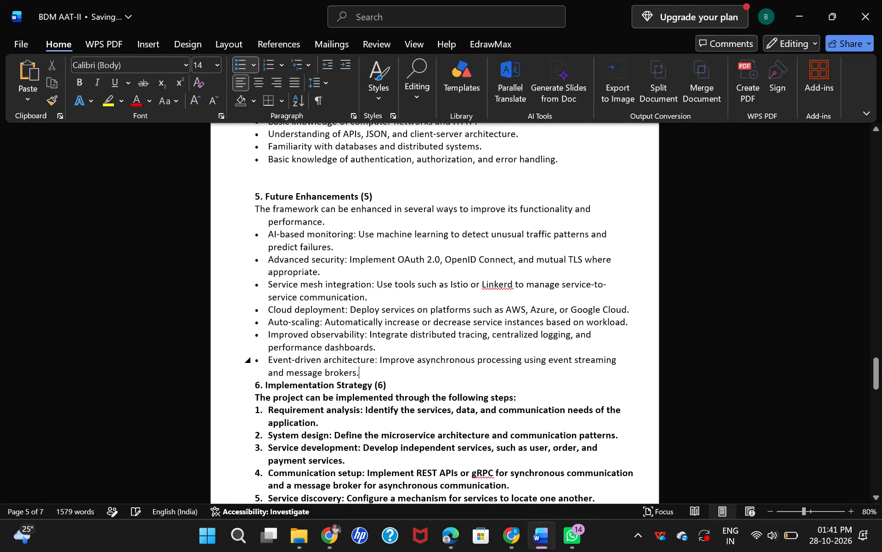
{"action": "key", "text": "Return"}
{"action": "key", "text": "Return"}
{"action": "key", "text": "Return"}
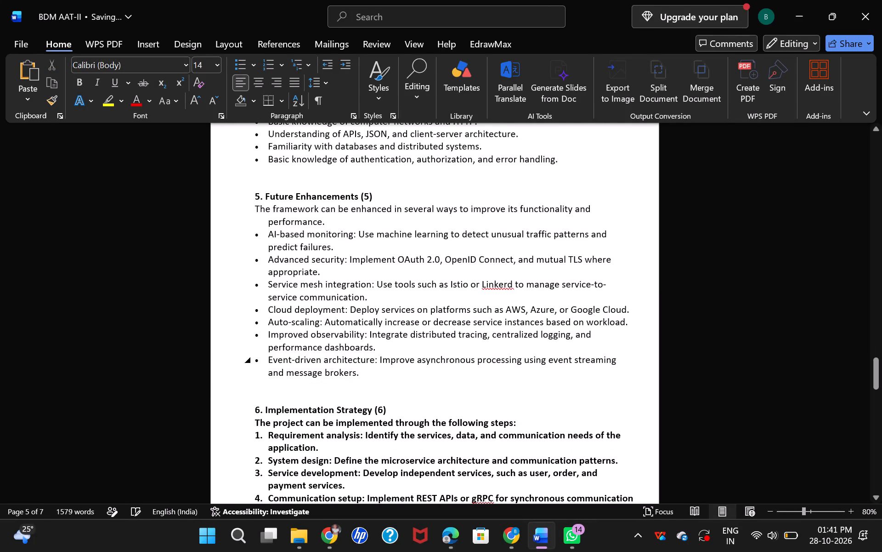
Remove the bold formatting from the introductory sentence and all nine numbered steps under "6. Implementation Strategy (6)".
{"action": "scroll", "coordinate": [390, 363], "scroll_direction": "down", "scroll_amount": 3}
{"action": "scroll", "coordinate": [251, 271], "scroll_direction": "down", "scroll_amount": 1}
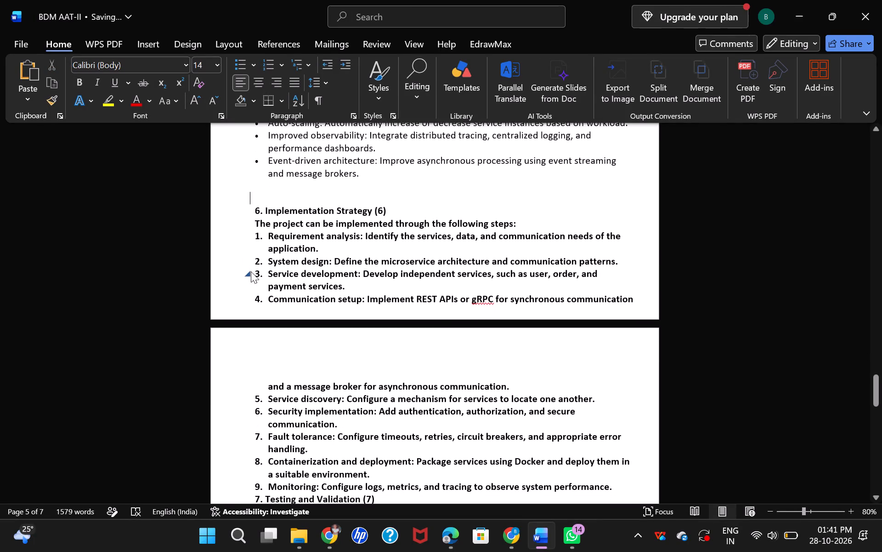
{"action": "scroll", "coordinate": [300, 332], "scroll_direction": "down", "scroll_amount": 1}
{"action": "scroll", "coordinate": [272, 203], "scroll_direction": "up", "scroll_amount": 1}
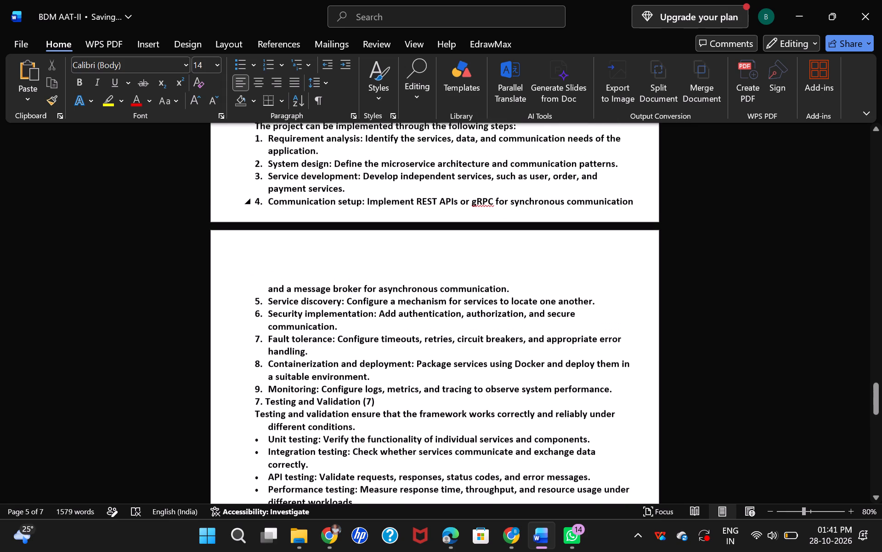
{"action": "scroll", "coordinate": [272, 203], "scroll_direction": "up", "scroll_amount": 1}
{"action": "scroll", "coordinate": [261, 149], "scroll_direction": "up", "scroll_amount": 1}
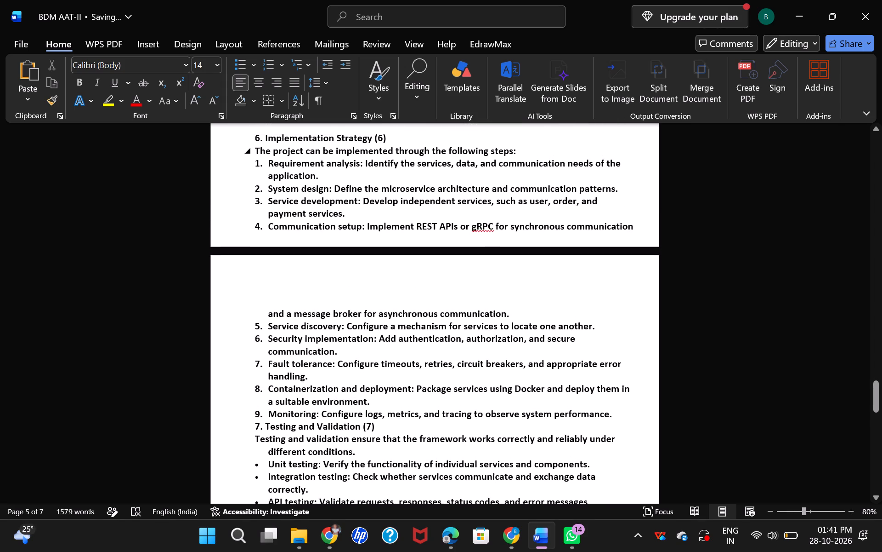
{"action": "left_click_drag", "start_coordinate": [255, 150], "coordinate": [614, 413]}
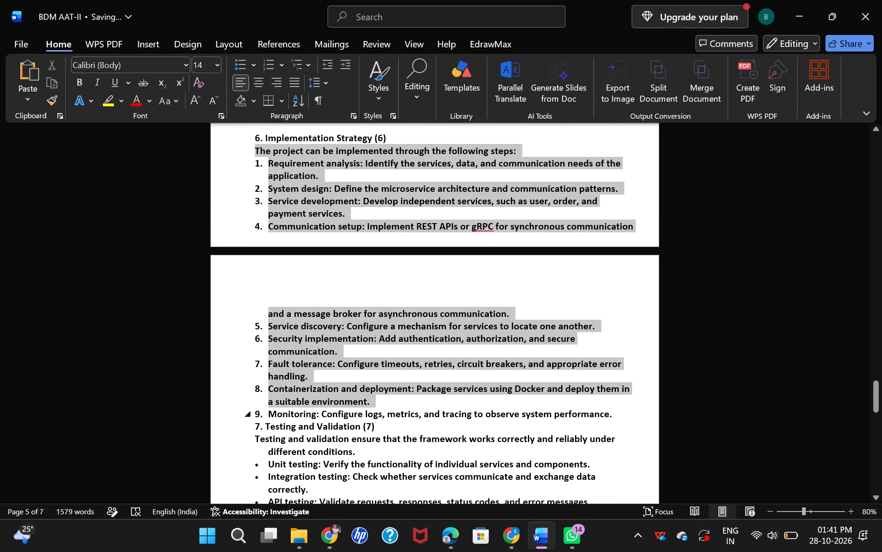
{"action": "left_click_drag", "start_coordinate": [614, 413], "coordinate": [614, 415]}
{"action": "left_click", "coordinate": [622, 397]}
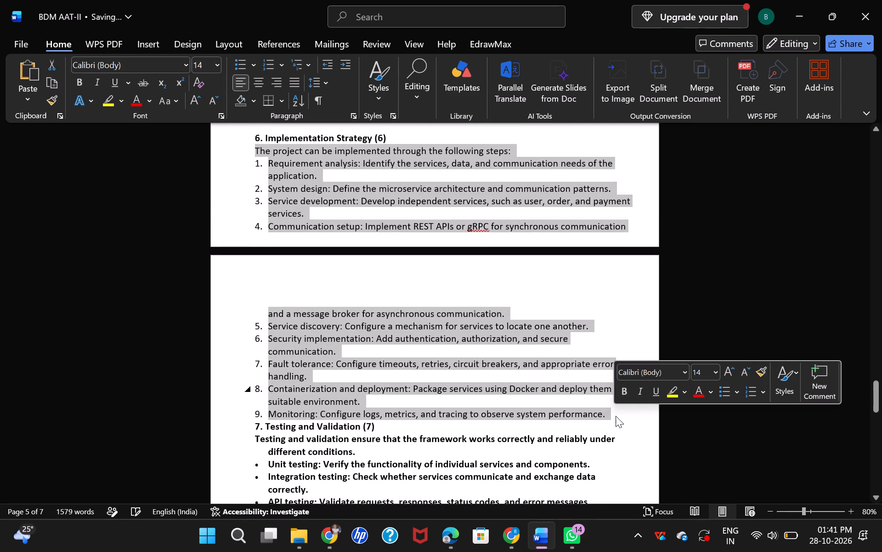
Insert two blank lines between the Monitoring item and the "7. Testing and Validation (7)" heading.
{"action": "left_click", "coordinate": [616, 416]}
{"action": "key", "text": "Return"}
{"action": "key", "text": "Return"}
{"action": "key", "text": "Return"}
{"action": "key", "text": "Return"}
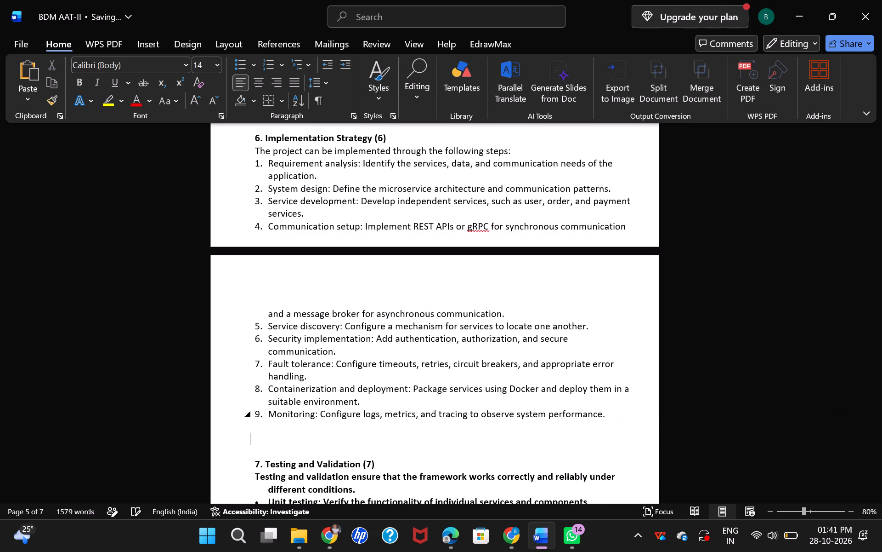
{"action": "key", "text": "BackSpace"}
Unbold all text under "7. Testing and Validation (7)" and insert two blank lines before the "8. Challenges and Risk Mitigation (8)" heading.
{"action": "scroll", "coordinate": [541, 331], "scroll_direction": "down", "scroll_amount": 2}
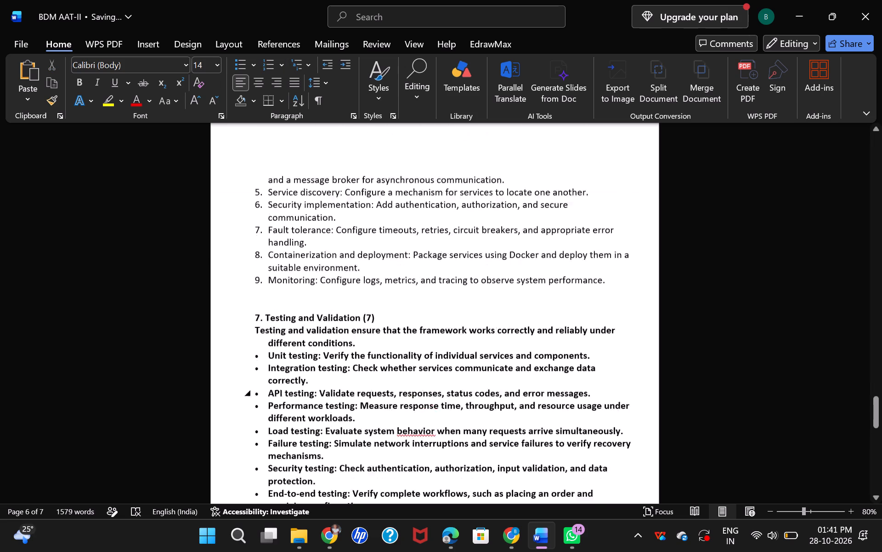
{"action": "scroll", "coordinate": [541, 331], "scroll_direction": "down", "scroll_amount": 2}
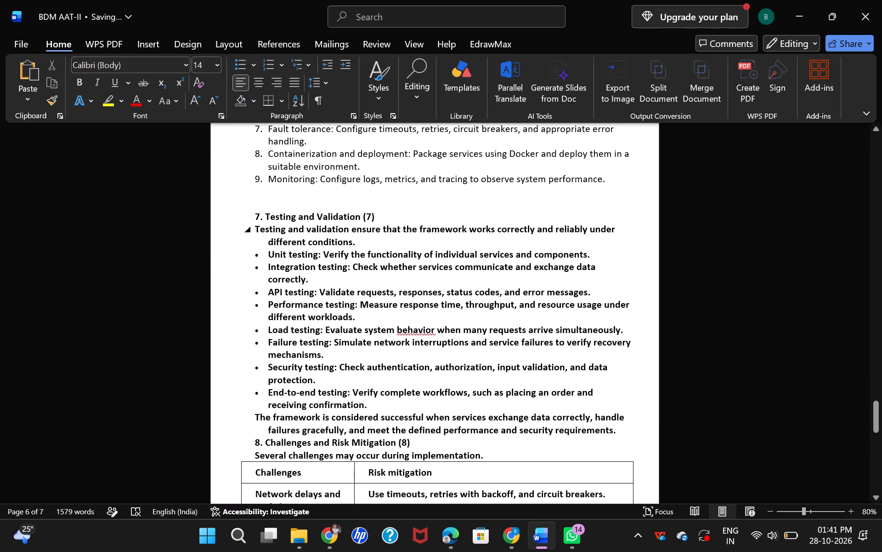
{"action": "left_click_drag", "start_coordinate": [256, 225], "coordinate": [568, 411]}
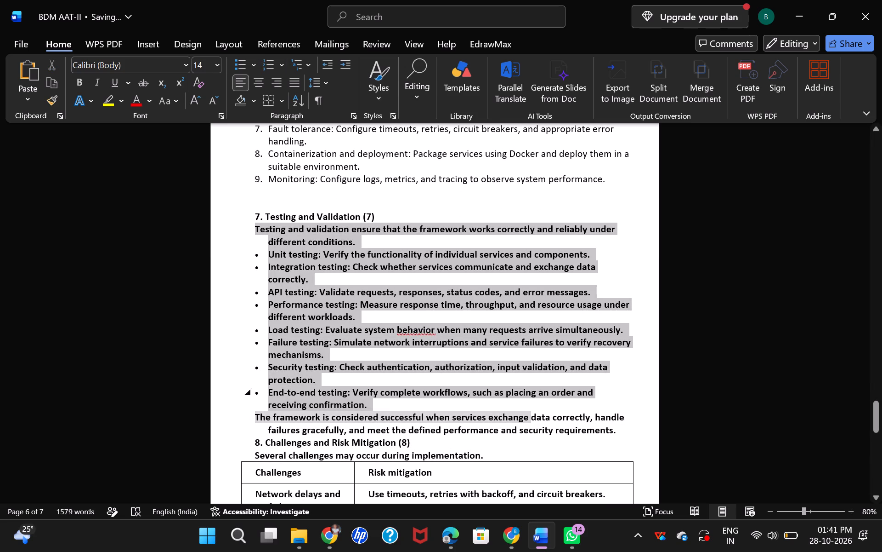
{"action": "left_click_drag", "start_coordinate": [568, 411], "coordinate": [628, 430]}
{"action": "left_click", "coordinate": [634, 414]}
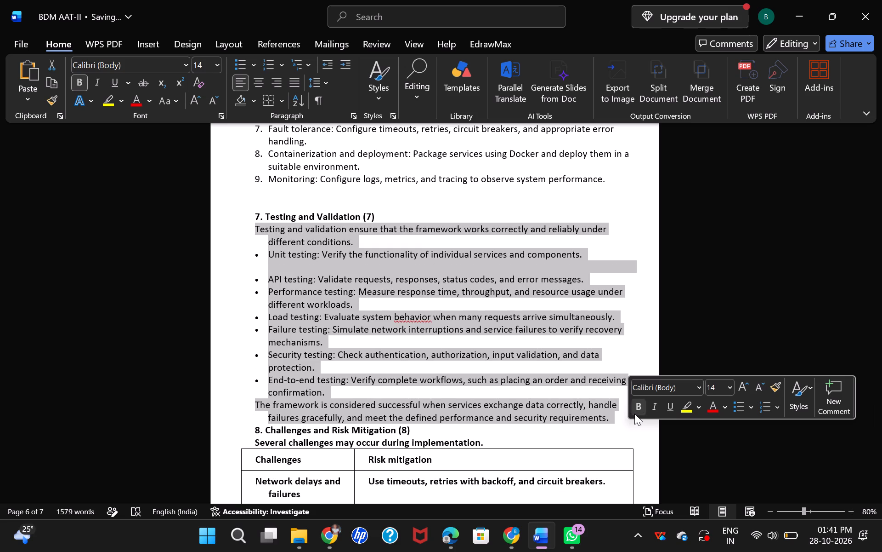
{"action": "left_click", "coordinate": [611, 414]}
{"action": "key", "text": "Return"}
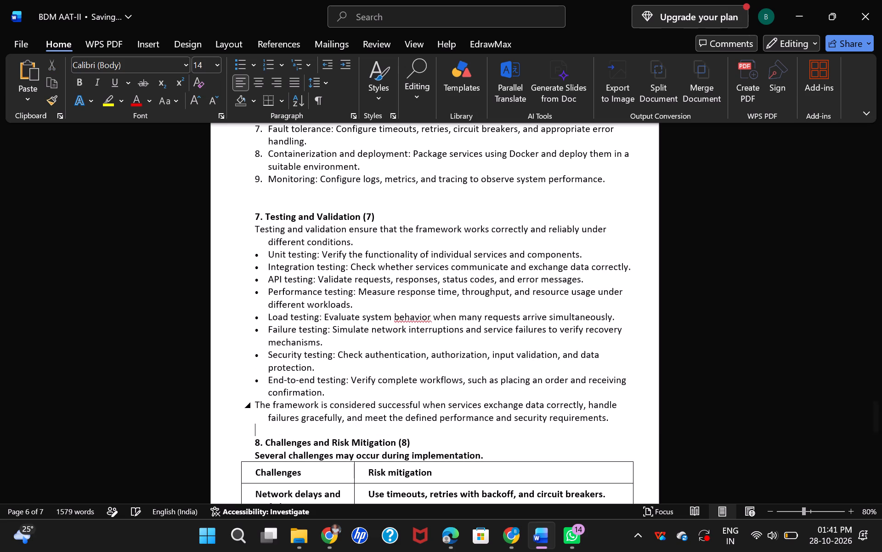
{"action": "key", "text": "Return"}
Unbold section 8's introduction, risk table and closing paragraph, and insert two blank lines before the "9. Conclusion and Future Work (9)" heading.
{"action": "scroll", "coordinate": [411, 349], "scroll_direction": "down", "scroll_amount": 4}
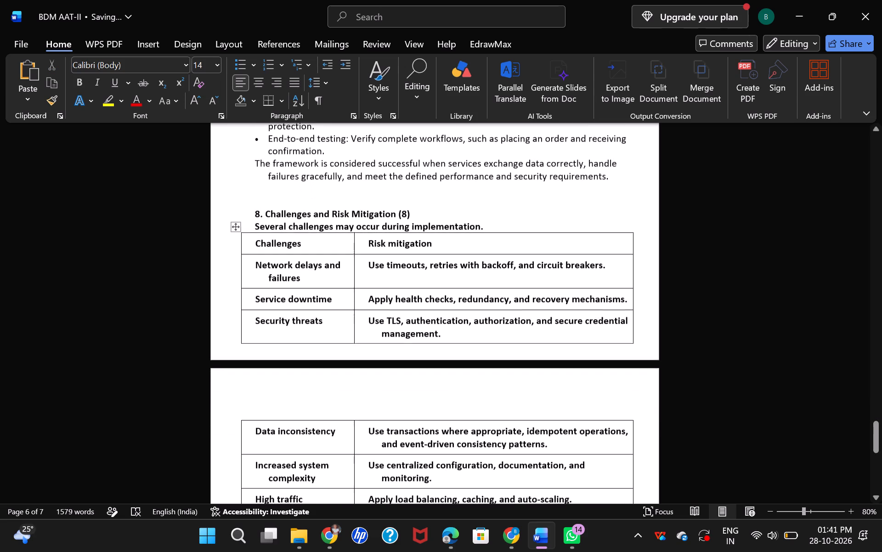
{"action": "scroll", "coordinate": [311, 236], "scroll_direction": "down", "scroll_amount": 2}
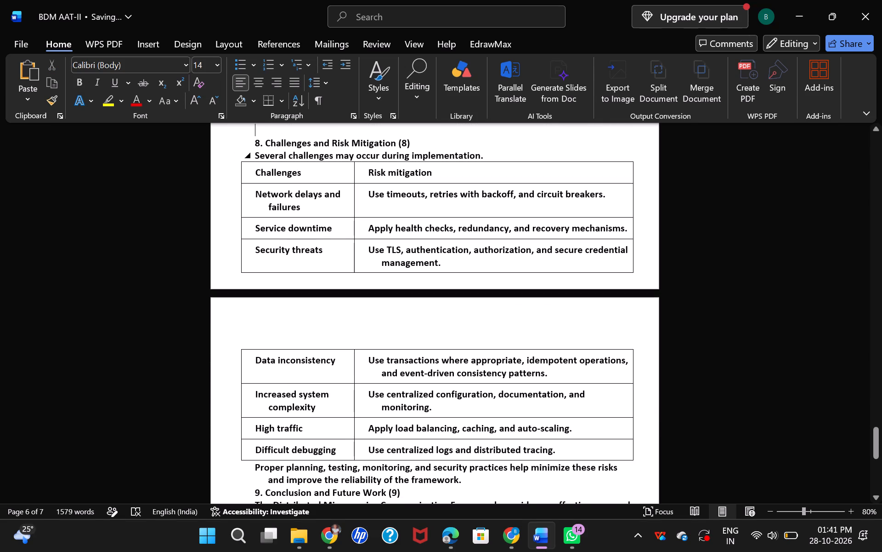
{"action": "left_click_drag", "start_coordinate": [255, 153], "coordinate": [467, 478]}
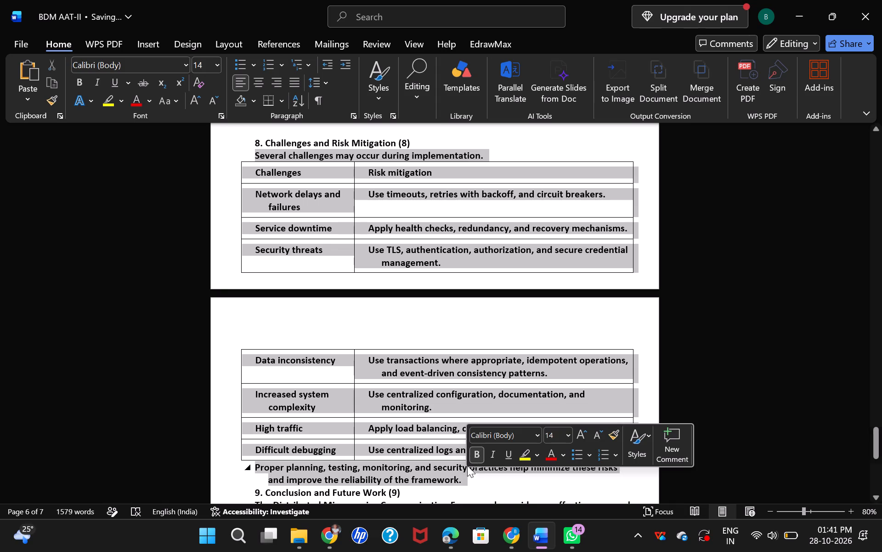
{"action": "left_click", "coordinate": [476, 455]}
{"action": "left_click", "coordinate": [456, 478]}
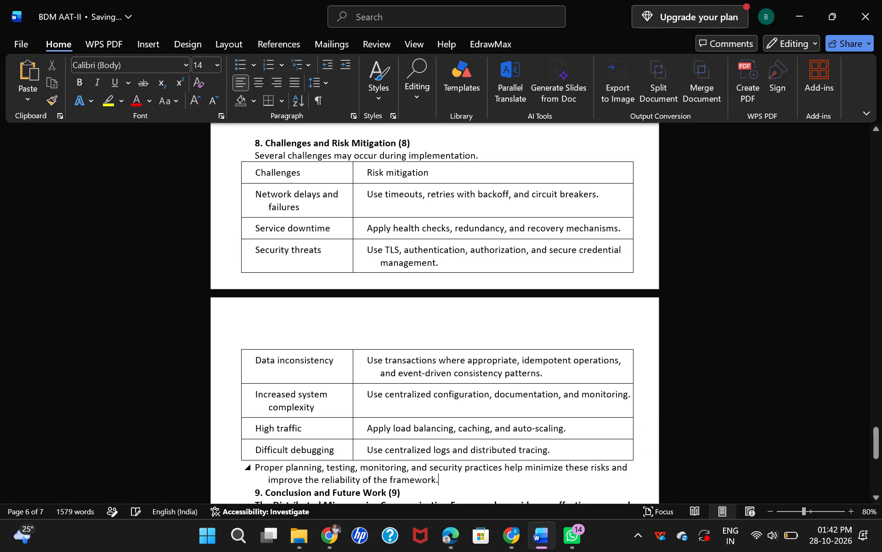
{"action": "key", "text": "Return"}
{"action": "key", "text": "Return"}
Unbold the three paragraphs under "9. Conclusion and Future Work (9)" and insert two blank lines before the "10. Key Takeaways" heading.
{"action": "scroll", "coordinate": [402, 379], "scroll_direction": "down", "scroll_amount": 4}
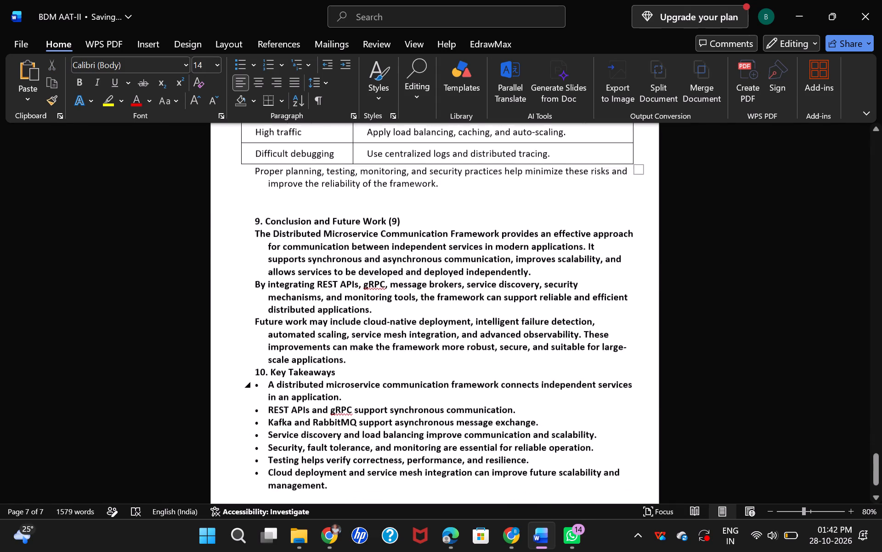
{"action": "scroll", "coordinate": [402, 379], "scroll_direction": "down", "scroll_amount": 1}
{"action": "left_click_drag", "start_coordinate": [255, 176], "coordinate": [365, 303]}
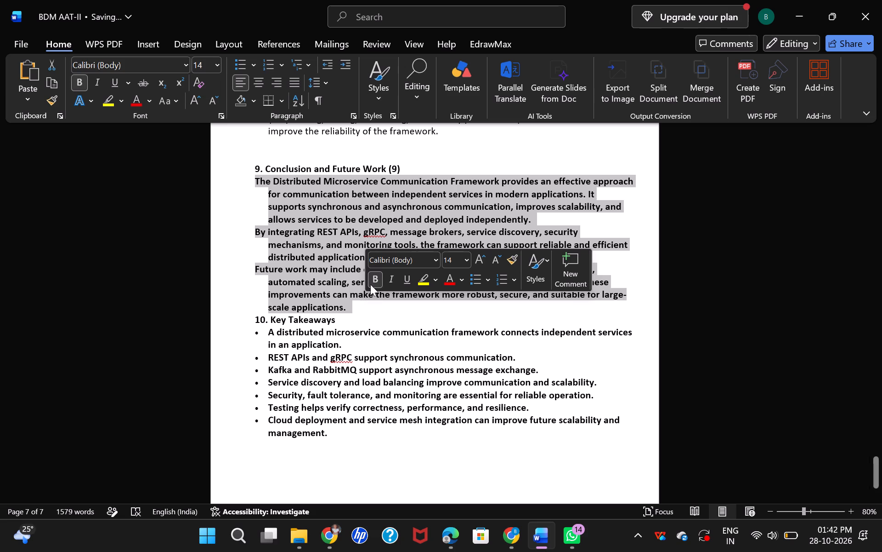
{"action": "left_click", "coordinate": [371, 282]}
{"action": "left_click", "coordinate": [356, 308]}
{"action": "key", "text": "Return"}
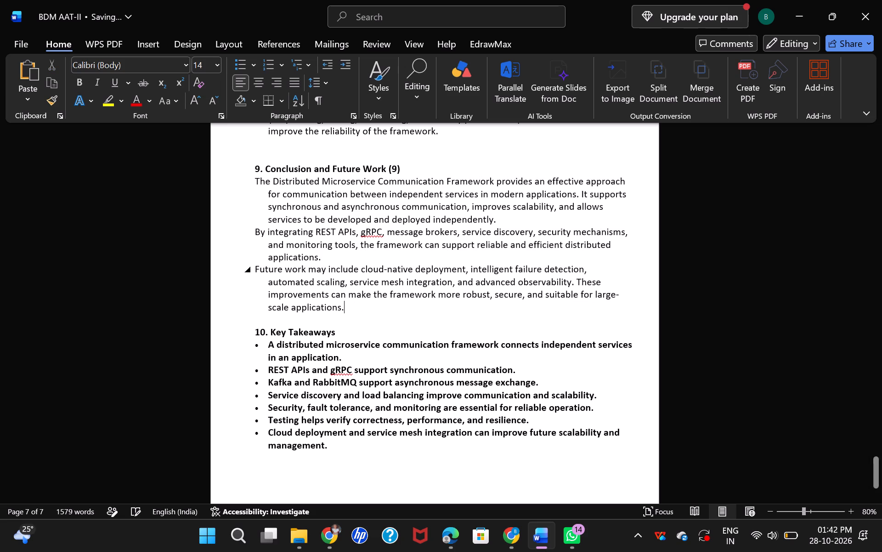
{"action": "key", "text": "Return"}
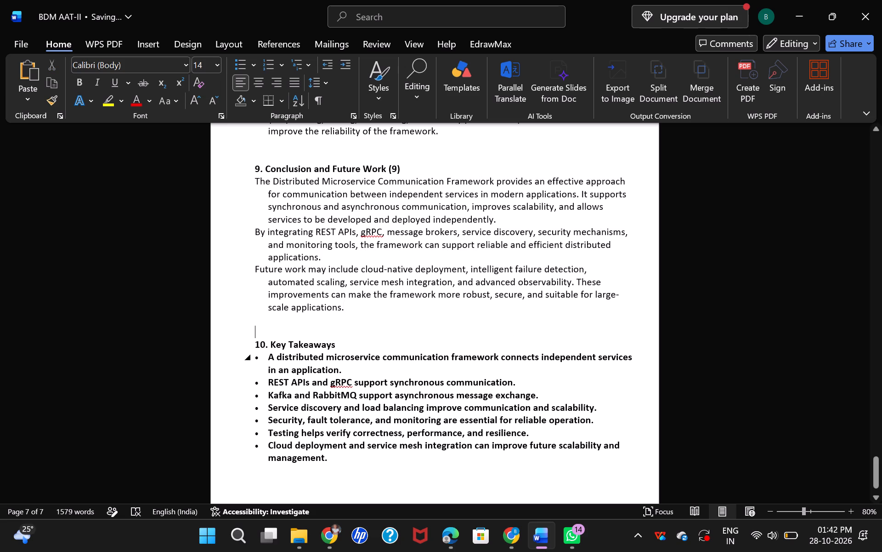
Remove the bold formatting from all bullets under "10. Key Takeaways".
{"action": "left_click_drag", "start_coordinate": [265, 358], "coordinate": [327, 454]}
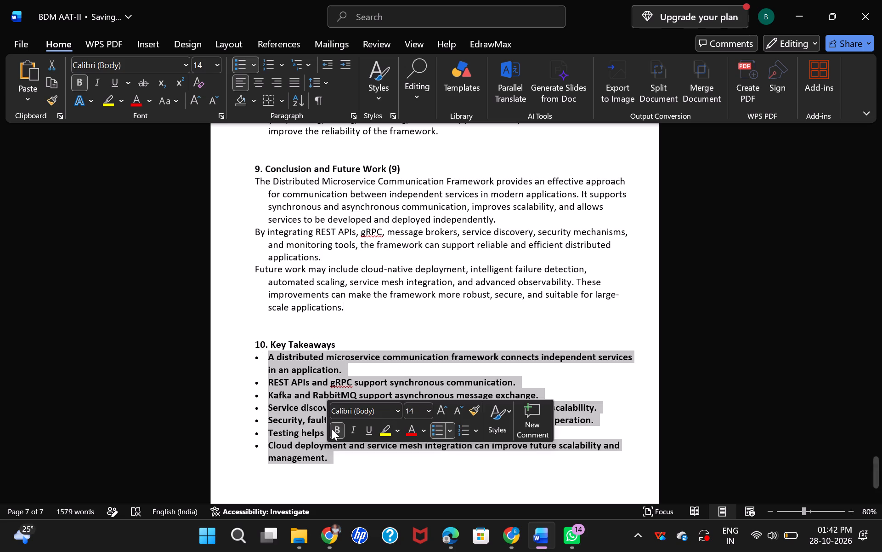
{"action": "left_click", "coordinate": [332, 428]}
{"action": "left_click", "coordinate": [330, 469]}
Review the document from the self-assessment form and signature through the contents list to the formatted report sections.
{"action": "scroll", "coordinate": [360, 359], "scroll_direction": "up", "scroll_amount": 5}
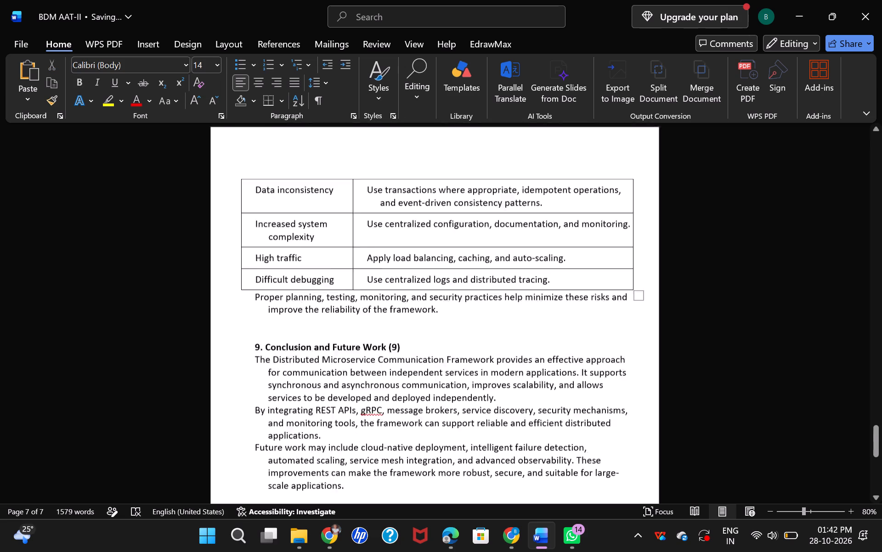
{"action": "scroll", "coordinate": [360, 359], "scroll_direction": "up", "scroll_amount": 20}
{"action": "scroll", "coordinate": [360, 359], "scroll_direction": "up", "scroll_amount": 16}
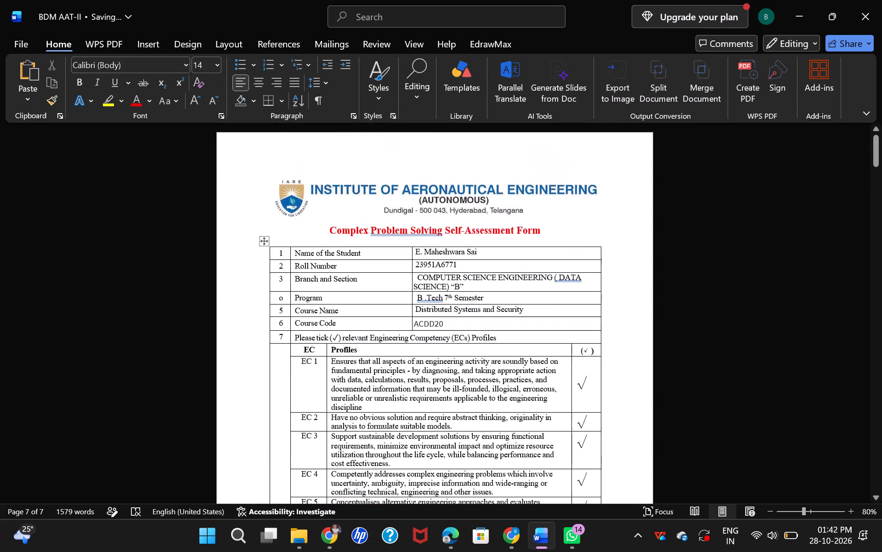
{"action": "scroll", "coordinate": [502, 296], "scroll_direction": "up", "scroll_amount": 1}
{"action": "scroll", "coordinate": [488, 276], "scroll_direction": "up", "scroll_amount": 1, "text": "ctrl"}
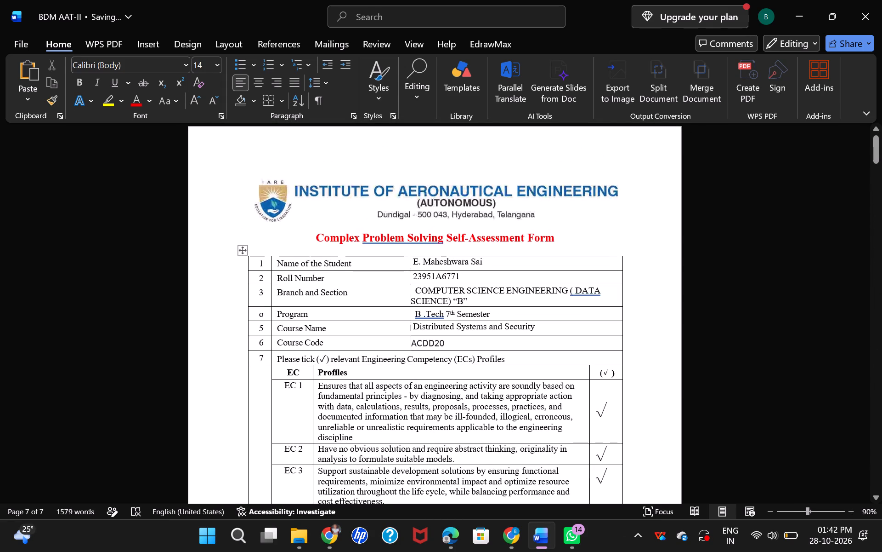
{"action": "scroll", "coordinate": [524, 257], "scroll_direction": "down", "scroll_amount": 1}
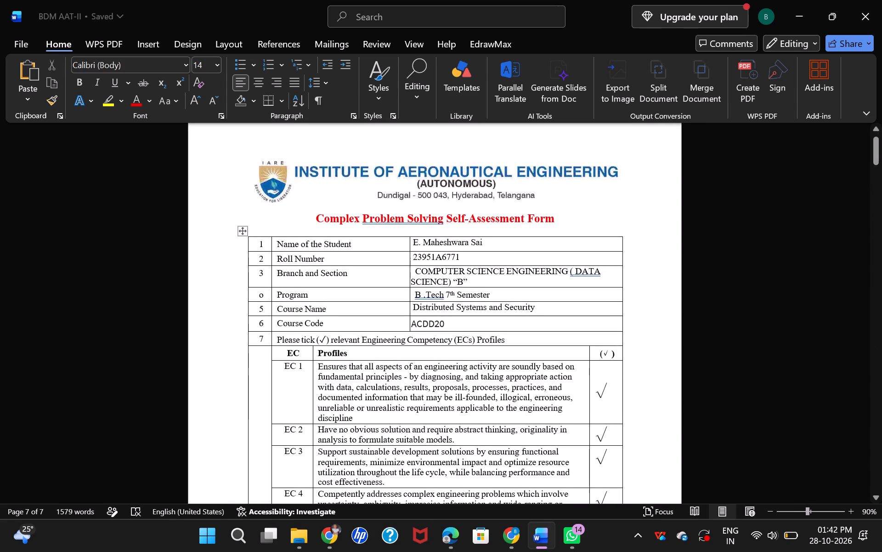
{"action": "scroll", "coordinate": [524, 257], "scroll_direction": "down", "scroll_amount": 2}
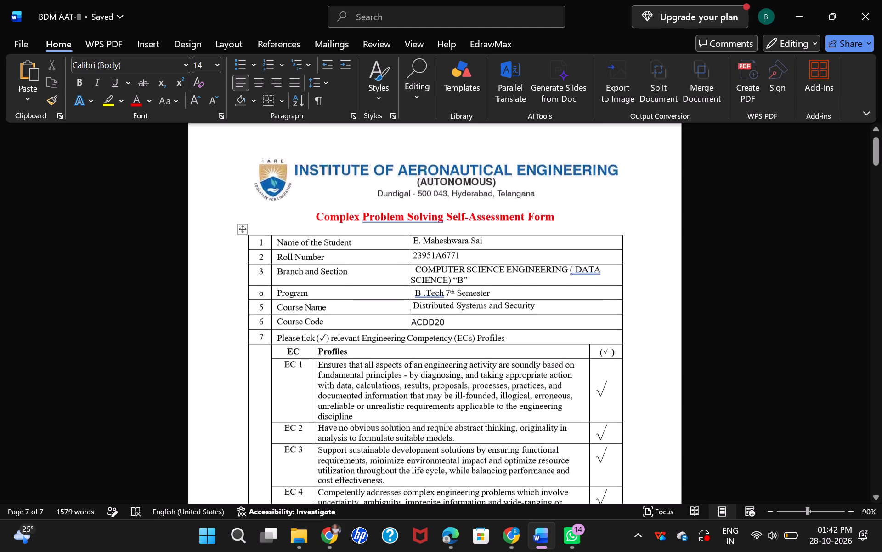
{"action": "scroll", "coordinate": [524, 257], "scroll_direction": "down", "scroll_amount": 5}
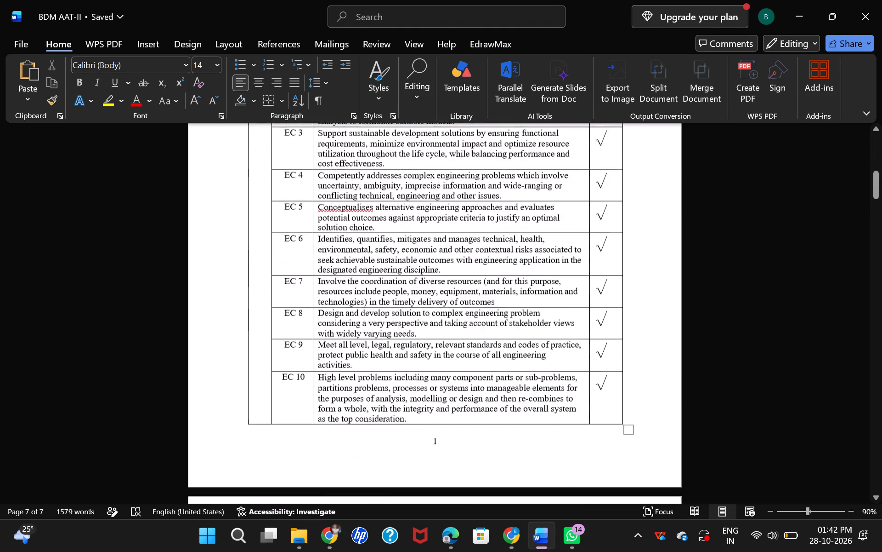
{"action": "scroll", "coordinate": [524, 257], "scroll_direction": "down", "scroll_amount": 6}
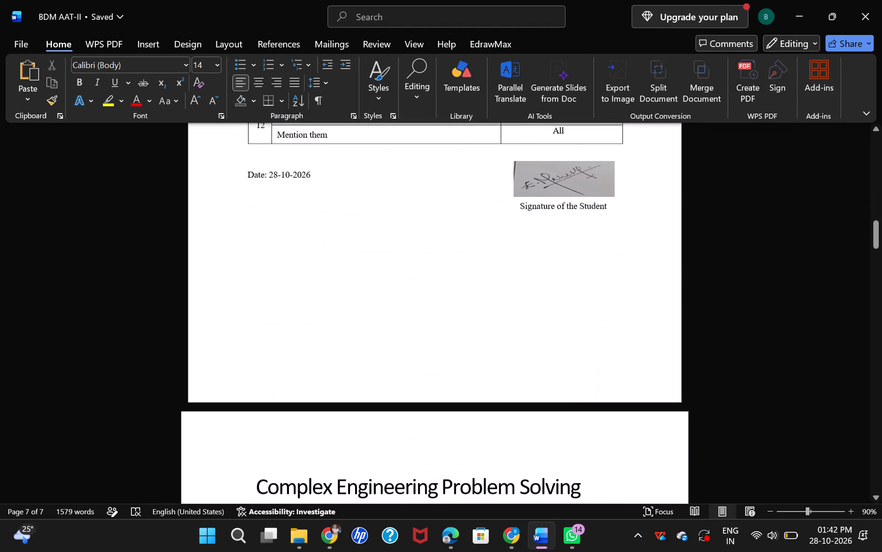
{"action": "scroll", "coordinate": [524, 257], "scroll_direction": "up", "scroll_amount": 1}
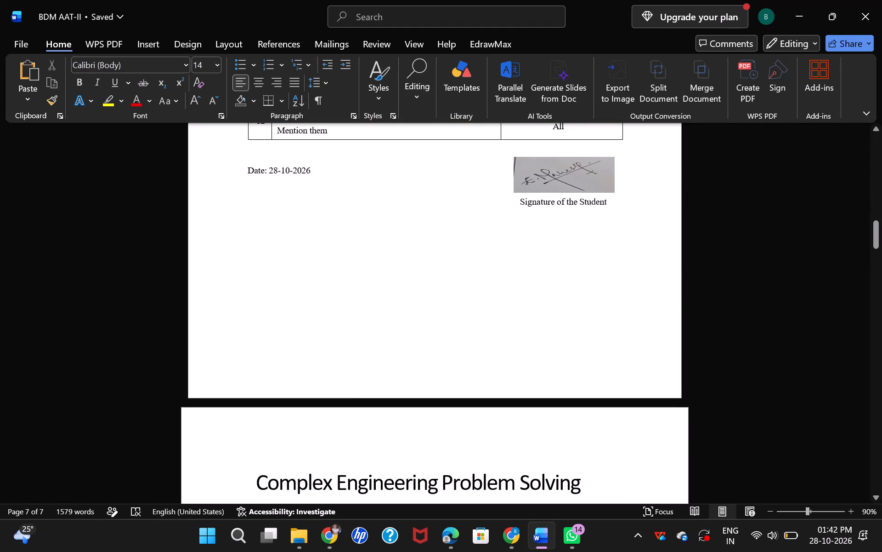
{"action": "scroll", "coordinate": [524, 257], "scroll_direction": "down", "scroll_amount": 11}
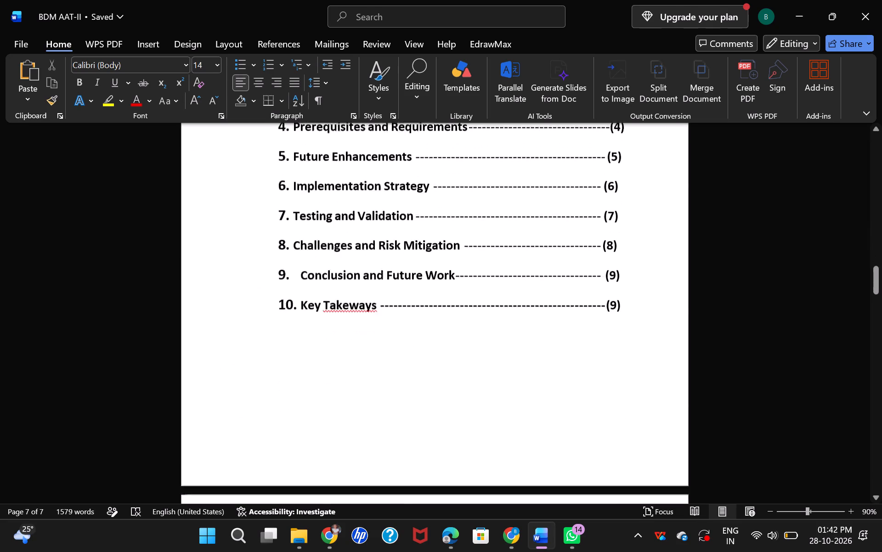
{"action": "scroll", "coordinate": [524, 257], "scroll_direction": "down", "scroll_amount": 1}
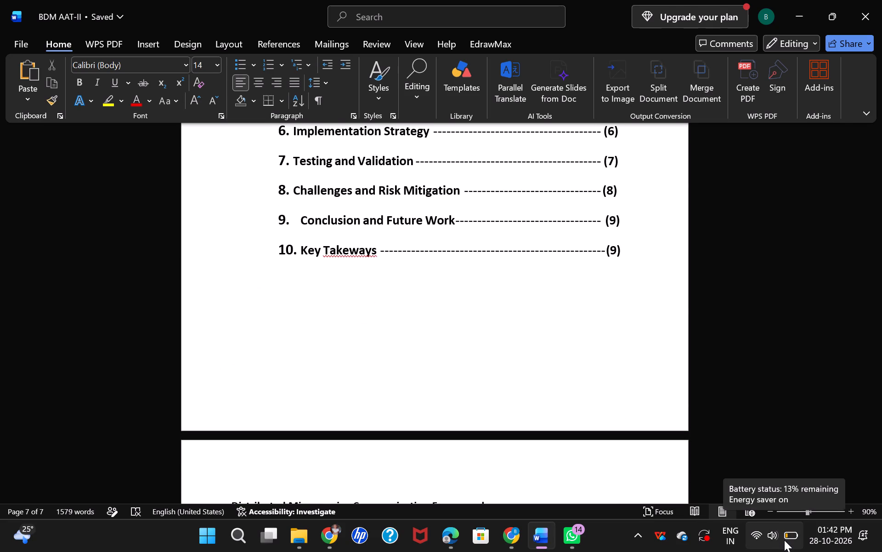
{"action": "scroll", "coordinate": [460, 385], "scroll_direction": "down", "scroll_amount": 3}
{"action": "scroll", "coordinate": [460, 385], "scroll_direction": "up", "scroll_amount": 1}
{"action": "scroll", "coordinate": [460, 385], "scroll_direction": "down", "scroll_amount": 10}
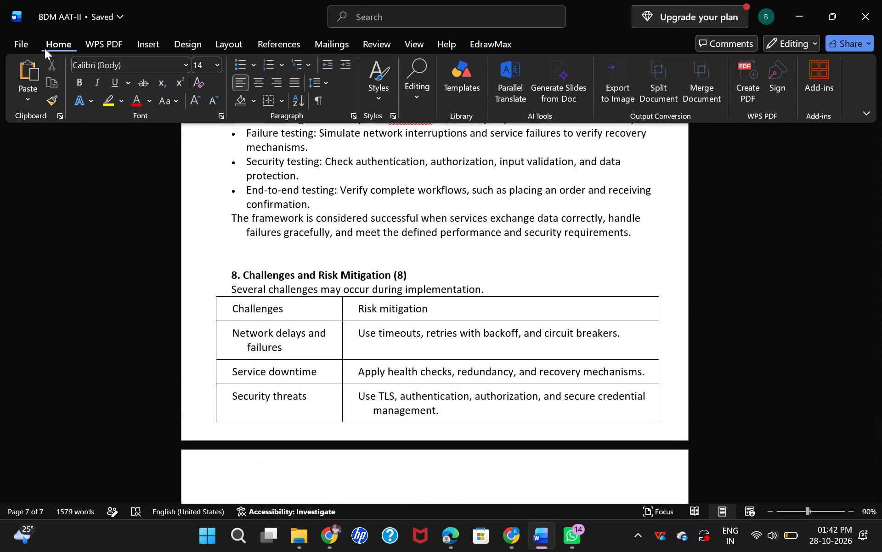
Save a copy of the report as a Word document named AAT2 BDM in the mahesh folder.
{"action": "left_click", "coordinate": [34, 45]}
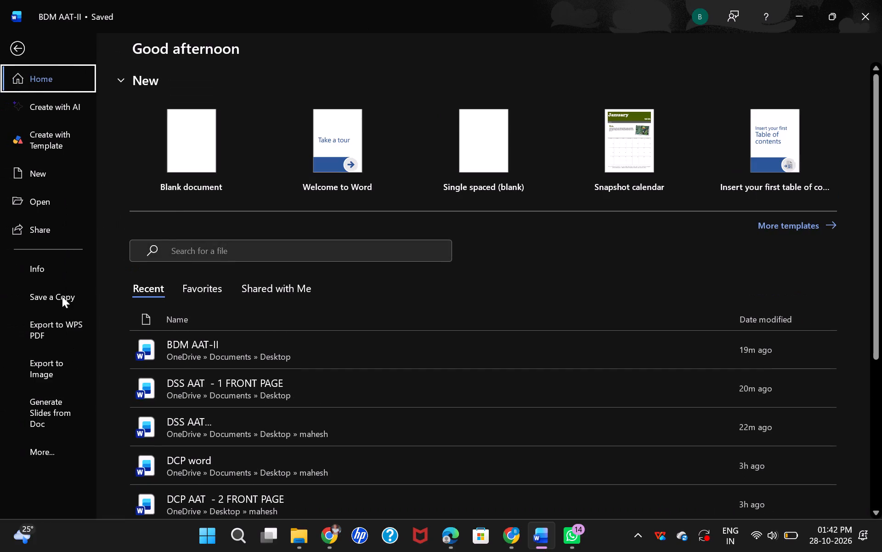
{"action": "left_click", "coordinate": [64, 300]}
{"action": "left_click", "coordinate": [184, 297]}
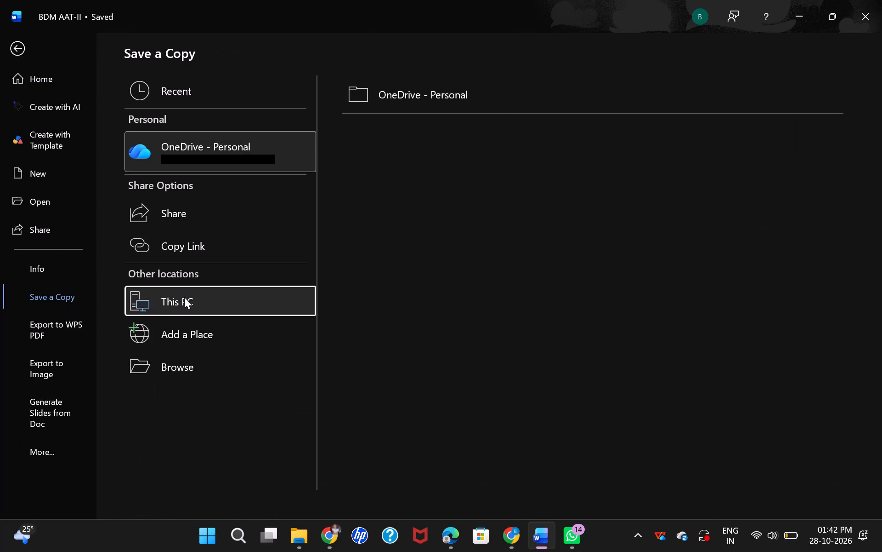
{"action": "left_click", "coordinate": [394, 165]}
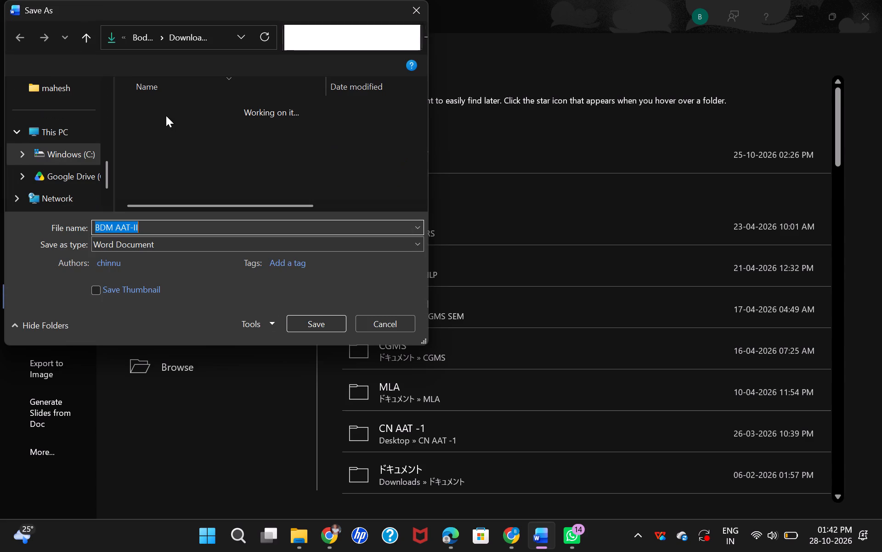
{"action": "scroll", "coordinate": [57, 155], "scroll_direction": "up", "scroll_amount": 3}
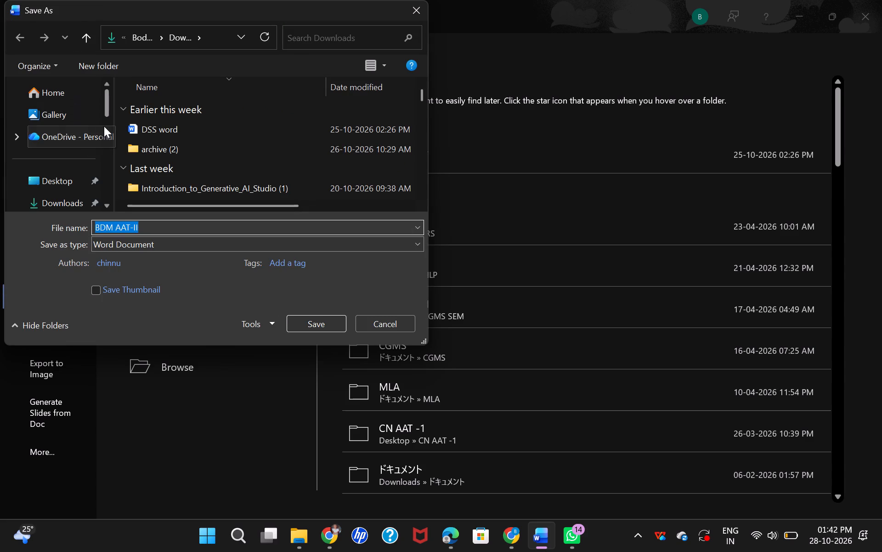
{"action": "scroll", "coordinate": [69, 139], "scroll_direction": "down", "scroll_amount": 3}
{"action": "left_click", "coordinate": [73, 108]}
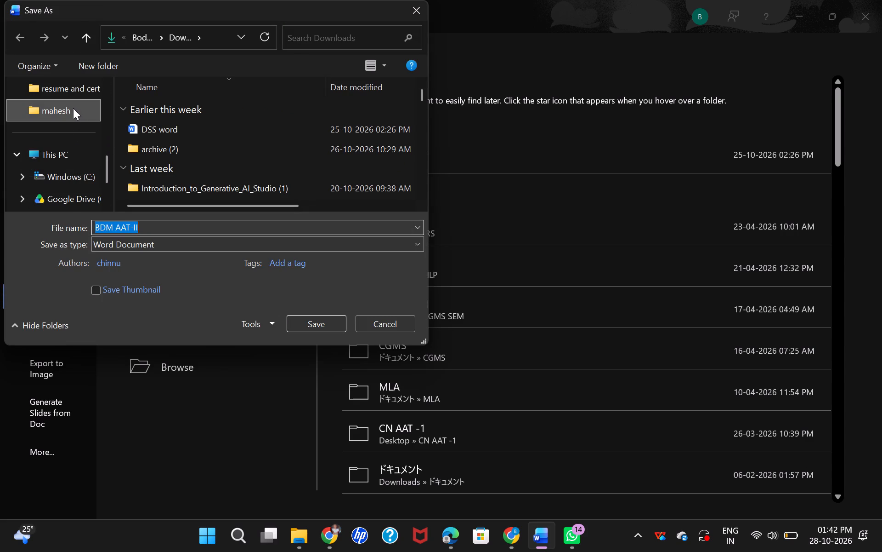
{"action": "left_click", "coordinate": [147, 230]}
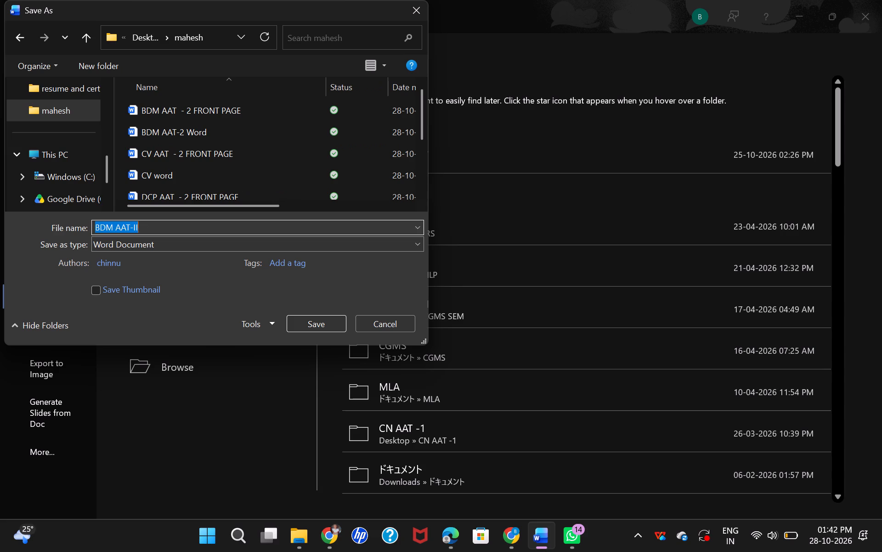
{"action": "type", "text": "AAT"}
{"action": "key", "text": "2"}
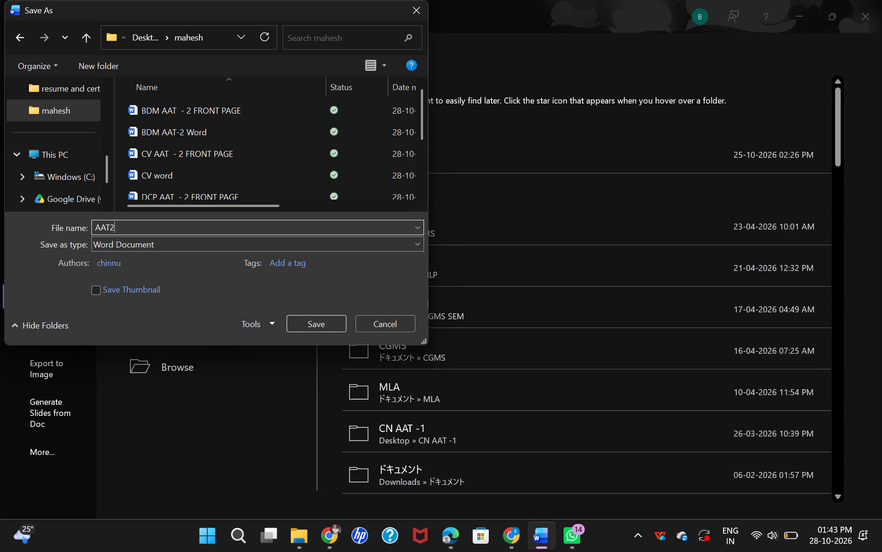
{"action": "key", "text": "space"}
{"action": "type", "text": "BDM"}
{"action": "key", "text": "Return"}
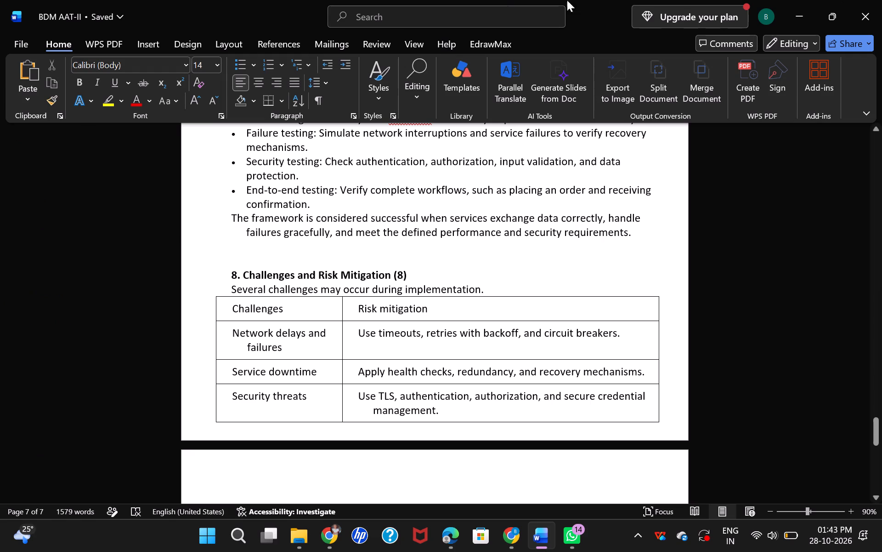
Switch to Chrome, search for "word to pdf" in a new tab and open the iLovePDF Word to PDF converter.
{"action": "left_click", "coordinate": [797, 16]}
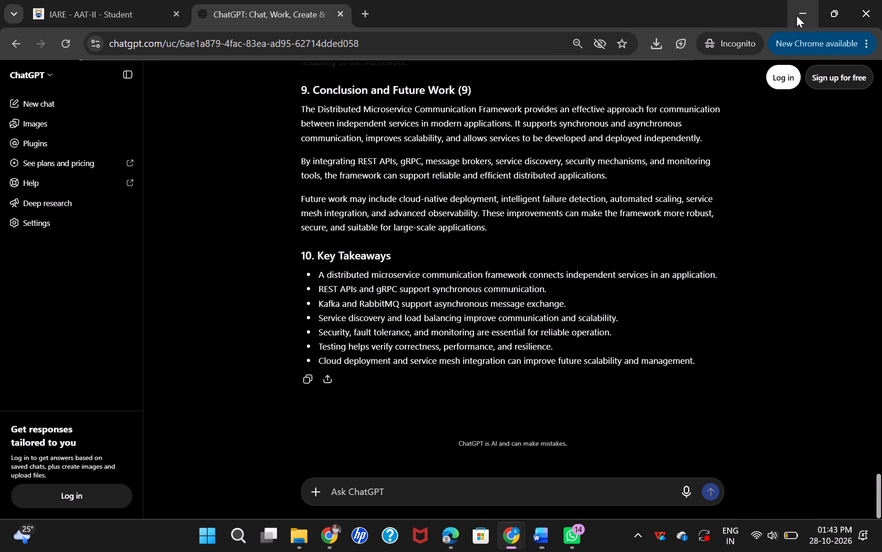
{"action": "left_click", "coordinate": [401, 0]}
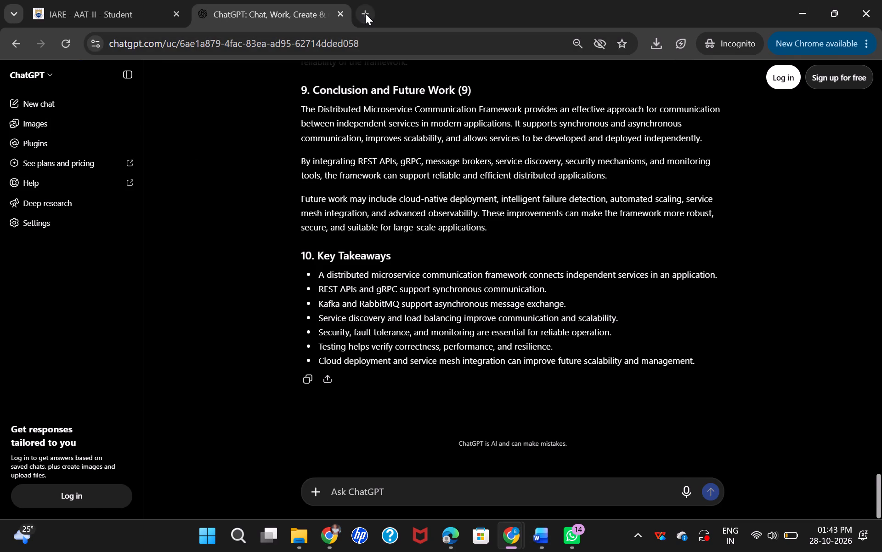
{"action": "left_click", "coordinate": [365, 13]}
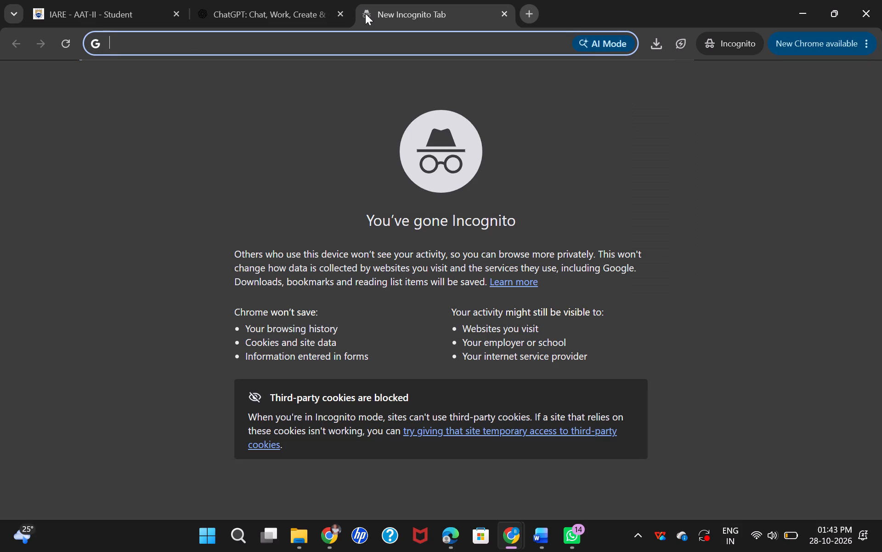
{"action": "type", "text": "wo"}
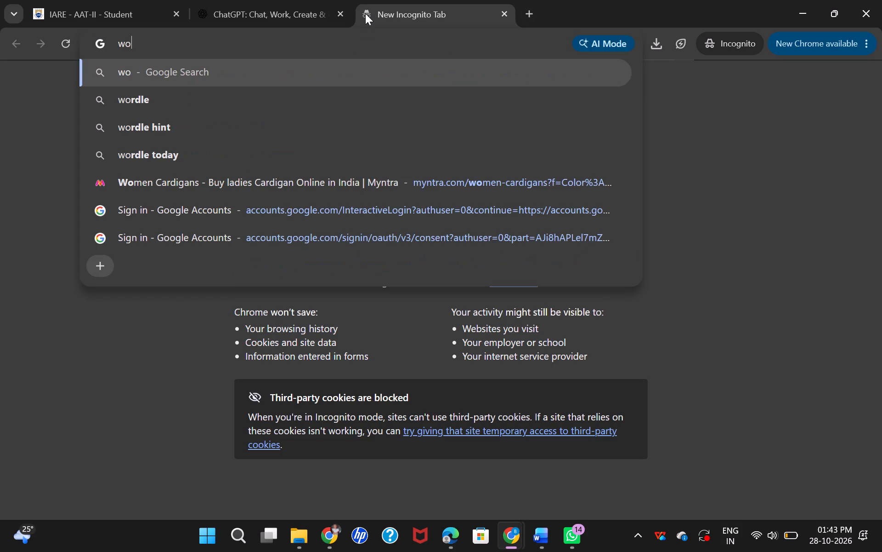
{"action": "type", "text": "rd"}
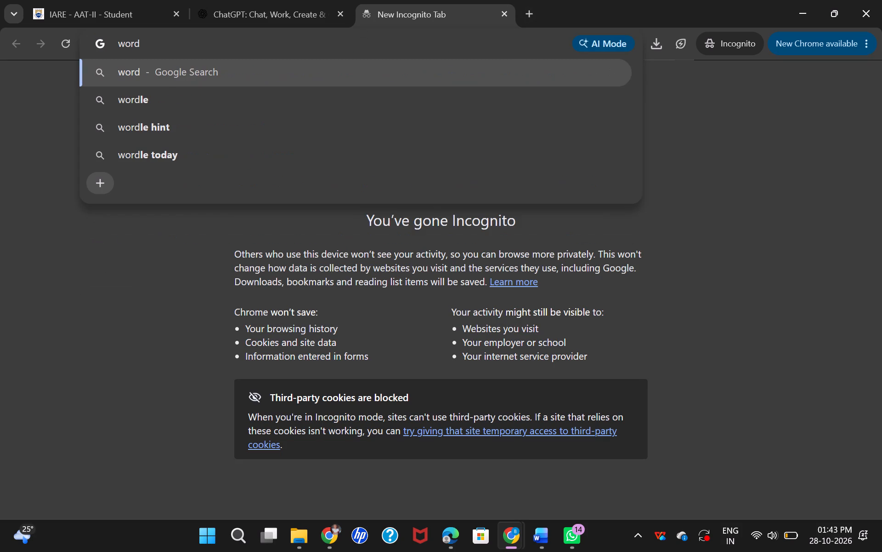
{"action": "key", "text": "space"}
{"action": "type", "text": "to"}
{"action": "key", "text": "Down"}
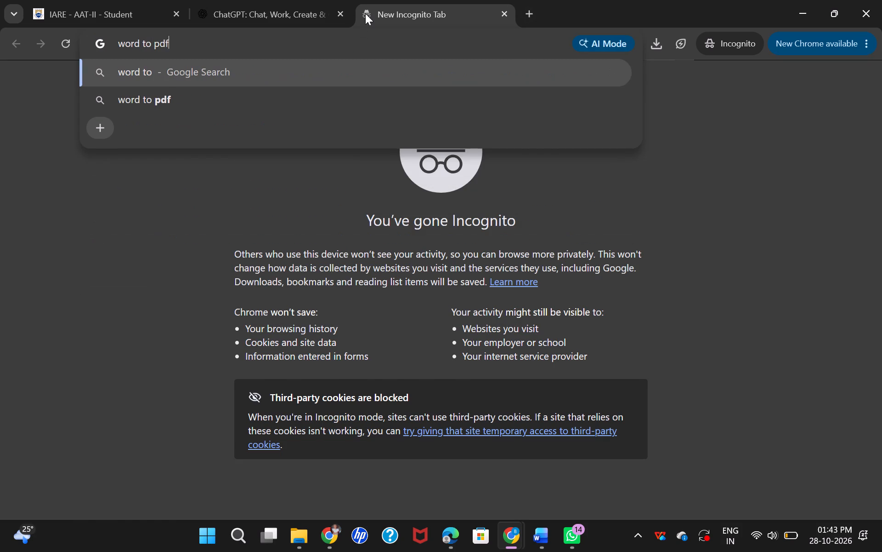
{"action": "key", "text": "Return"}
{"action": "left_click", "coordinate": [223, 205]}
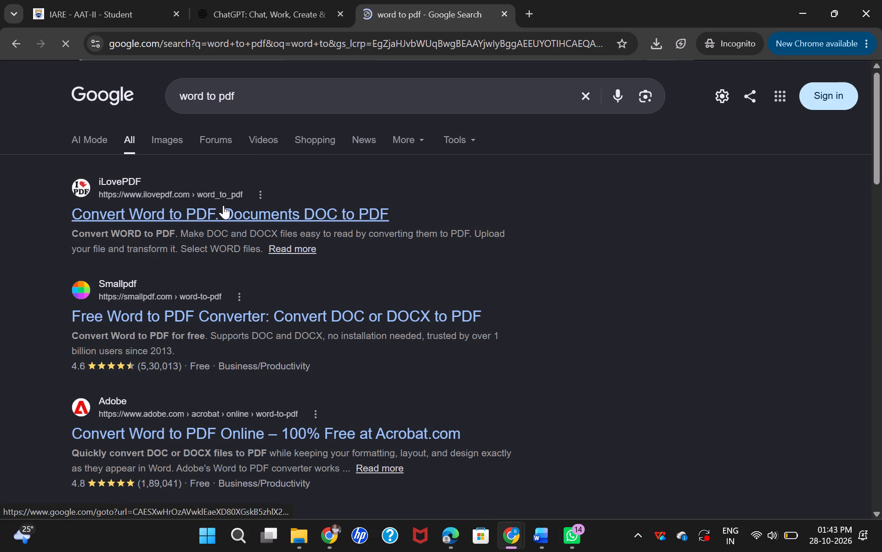
Load the AAT2 BDM document from the mahesh folder into the converter, closing it in Word to release the file.
{"action": "left_click", "coordinate": [411, 228]}
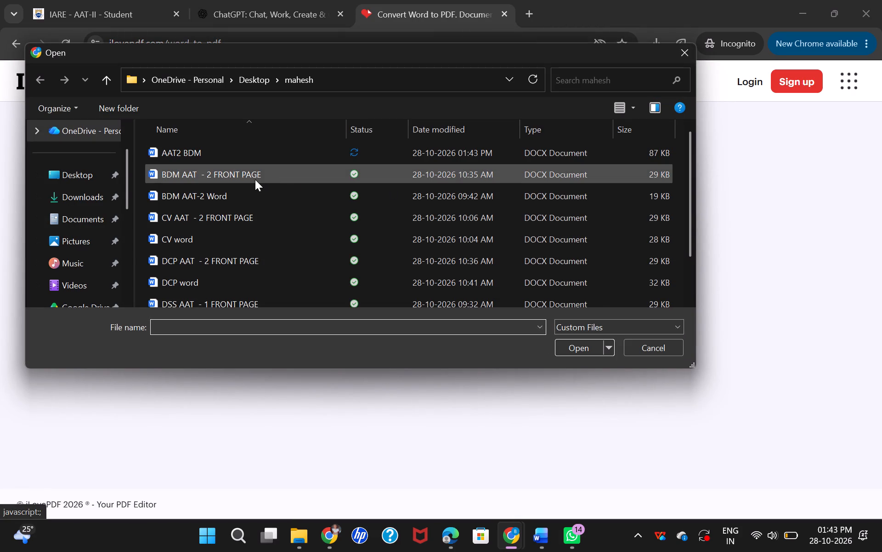
{"action": "left_click", "coordinate": [288, 153]}
{"action": "left_click", "coordinate": [580, 353]}
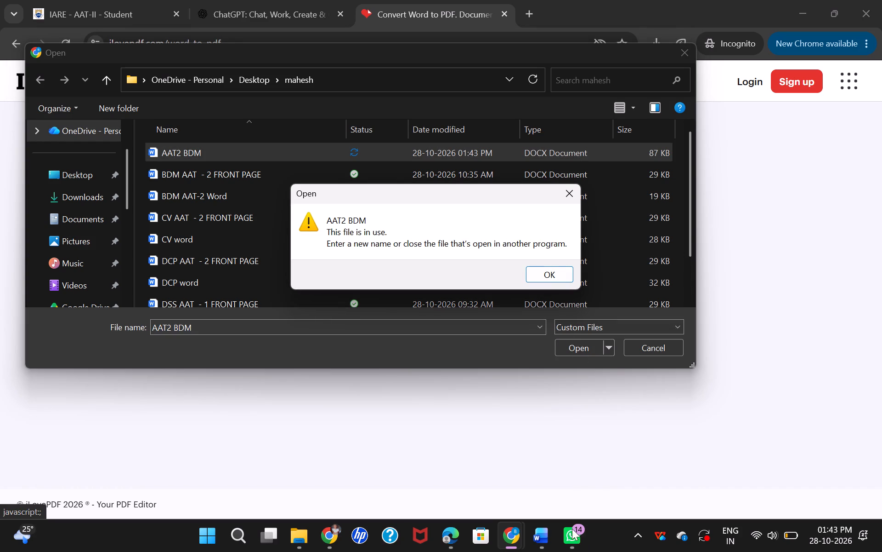
{"action": "left_click", "coordinate": [548, 537]}
{"action": "left_click", "coordinate": [869, 5]}
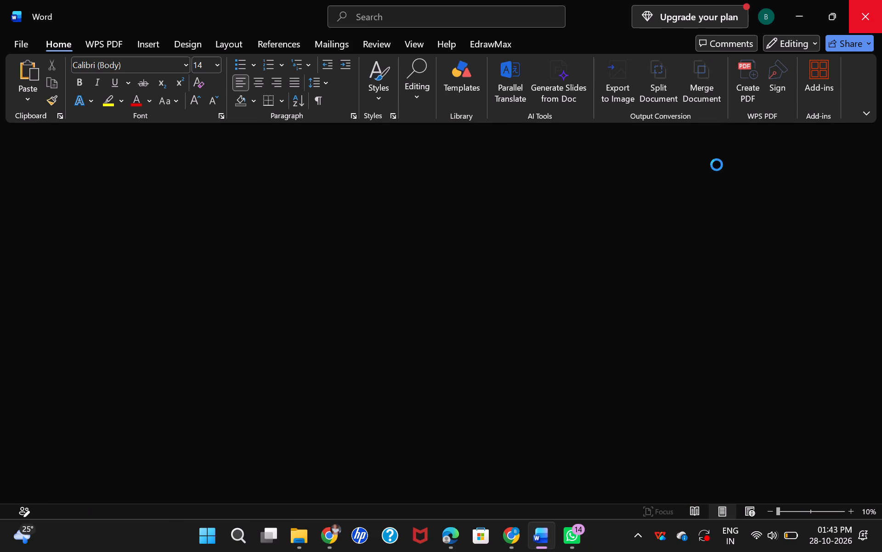
{"action": "left_click", "coordinate": [554, 279]}
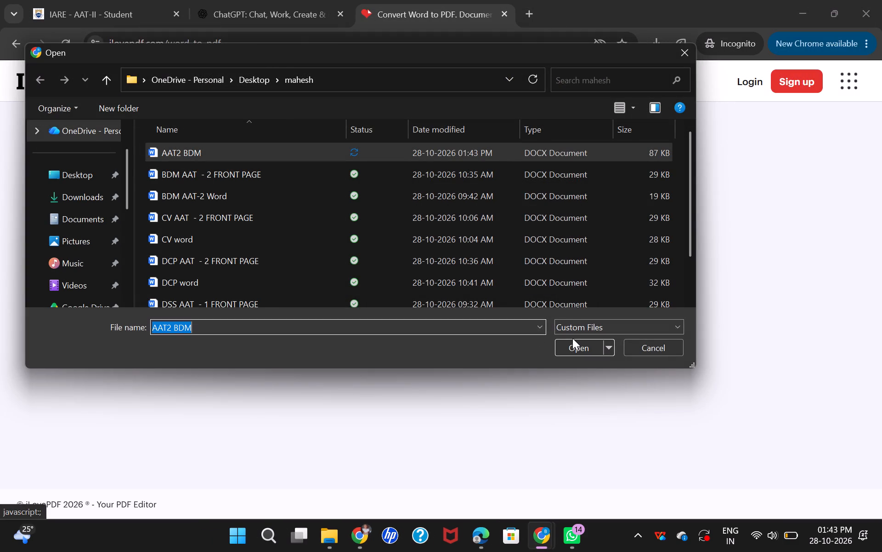
{"action": "left_click", "coordinate": [569, 348]}
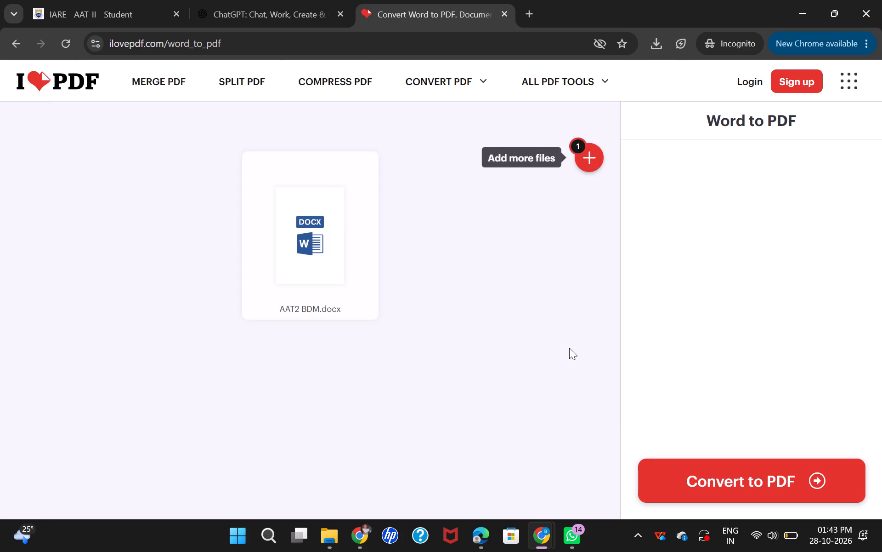
{"action": "left_click", "coordinate": [740, 480]}
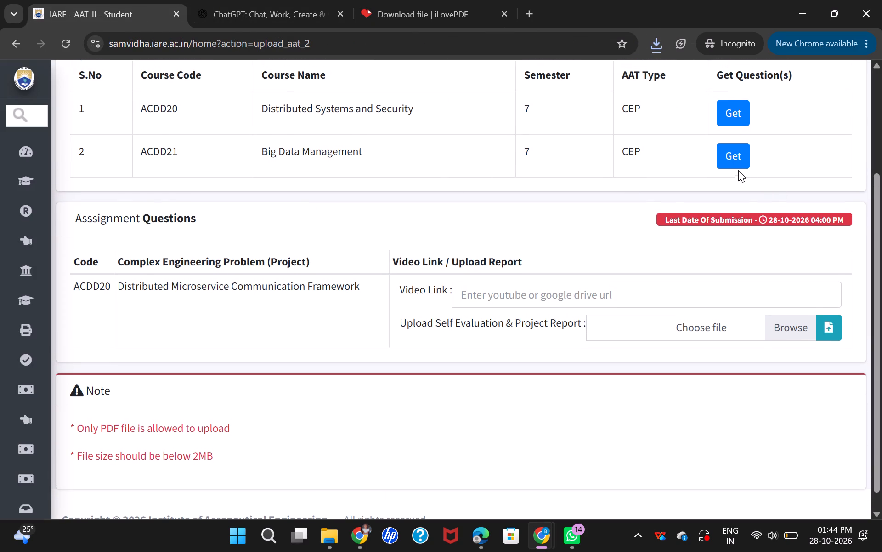
{"action": "left_click", "coordinate": [735, 158]}
{"action": "left_click", "coordinate": [767, 189]}
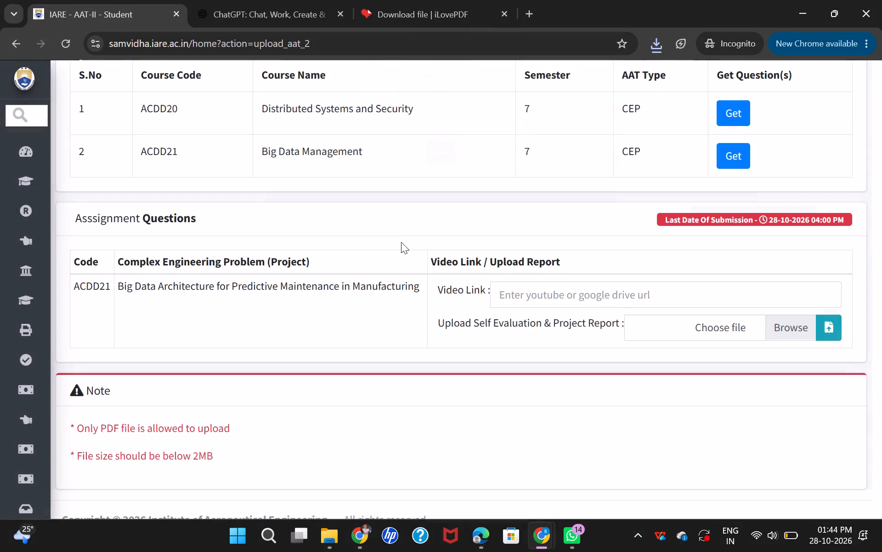
{"action": "left_click_drag", "start_coordinate": [421, 290], "coordinate": [123, 289]}
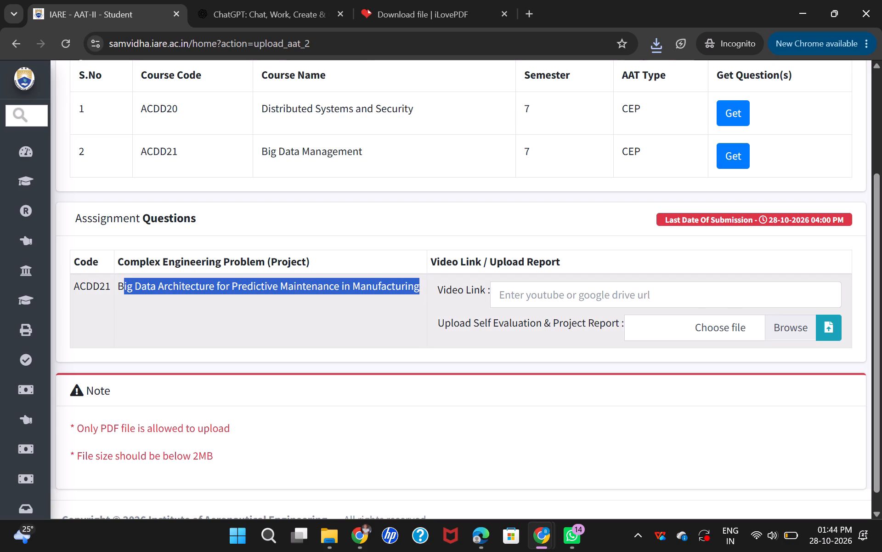
{"action": "left_click_drag", "start_coordinate": [123, 289], "coordinate": [119, 288]}
{"action": "key", "text": "ctrl+c"}
{"action": "left_click", "coordinate": [309, 366]}
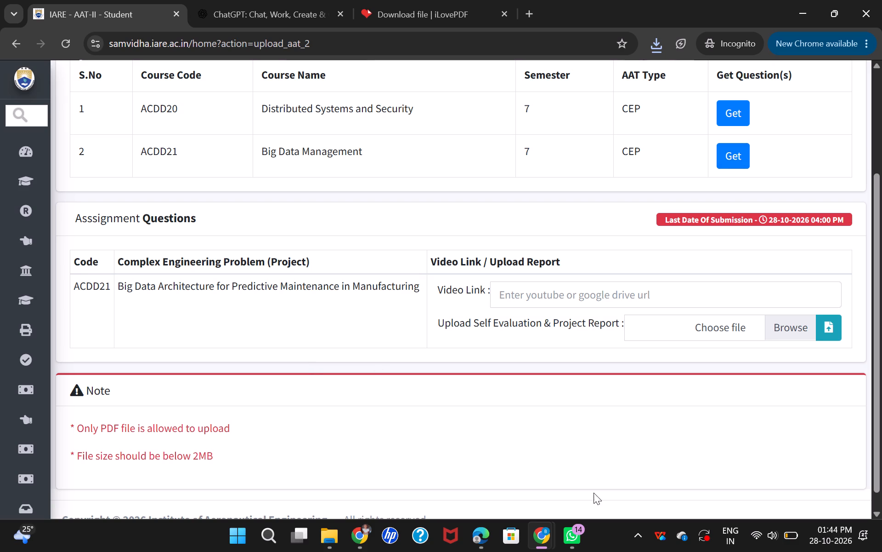